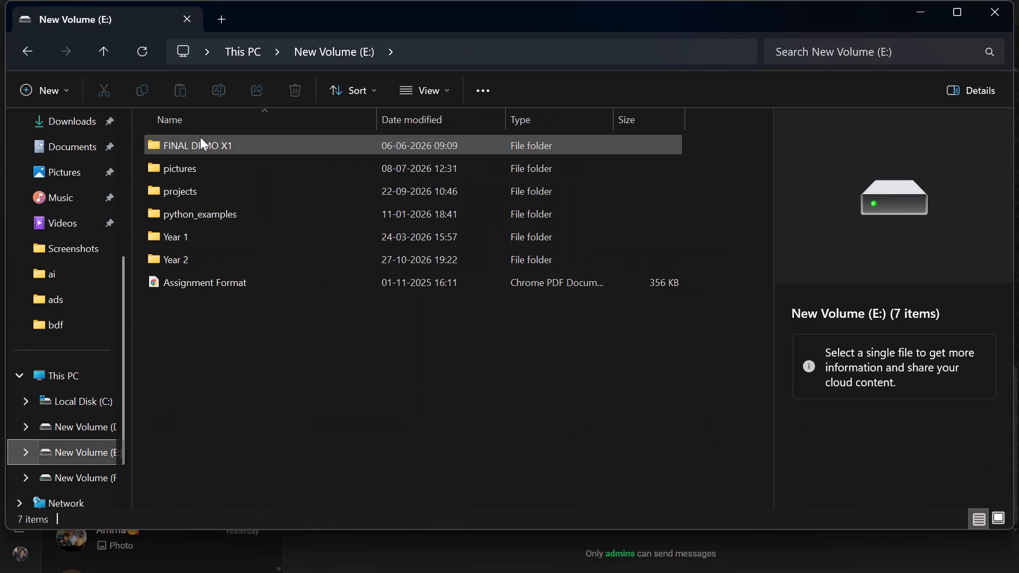
Create a folder named fds inside the term 6 folder of Year 2 on drive E.
double_click(203, 252)
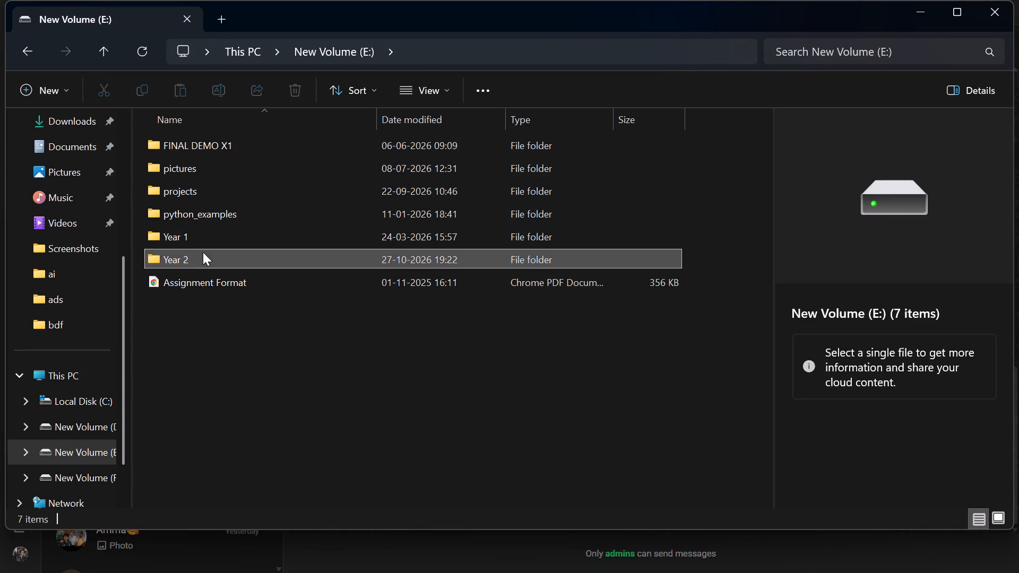
click(208, 168)
double_click(211, 147)
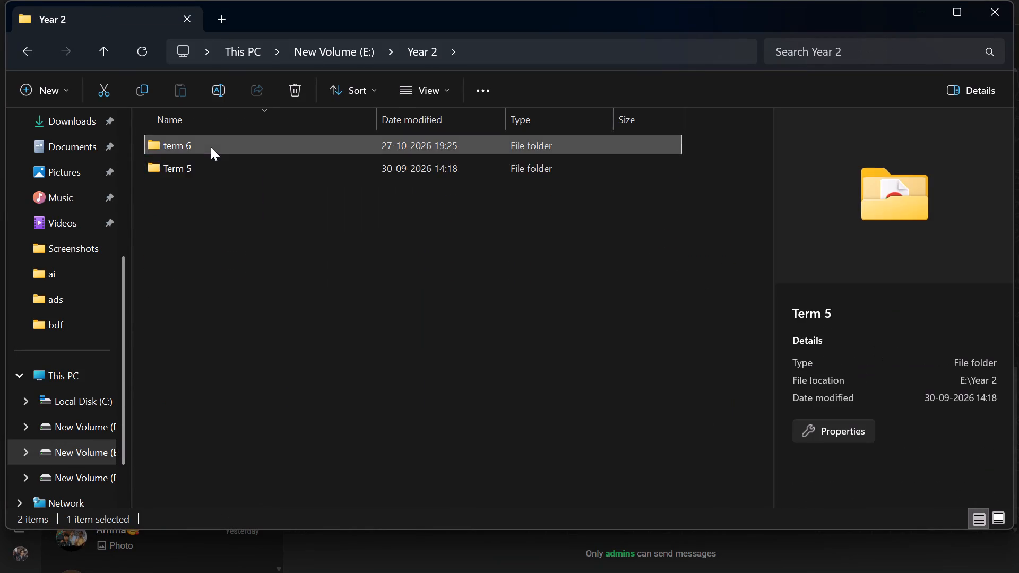
click(67, 90)
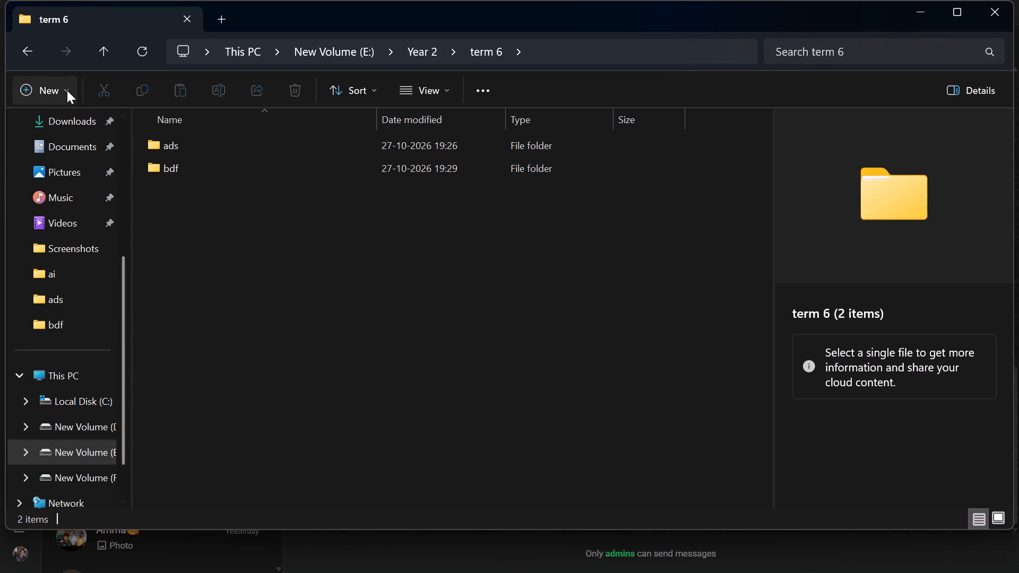
click(92, 133)
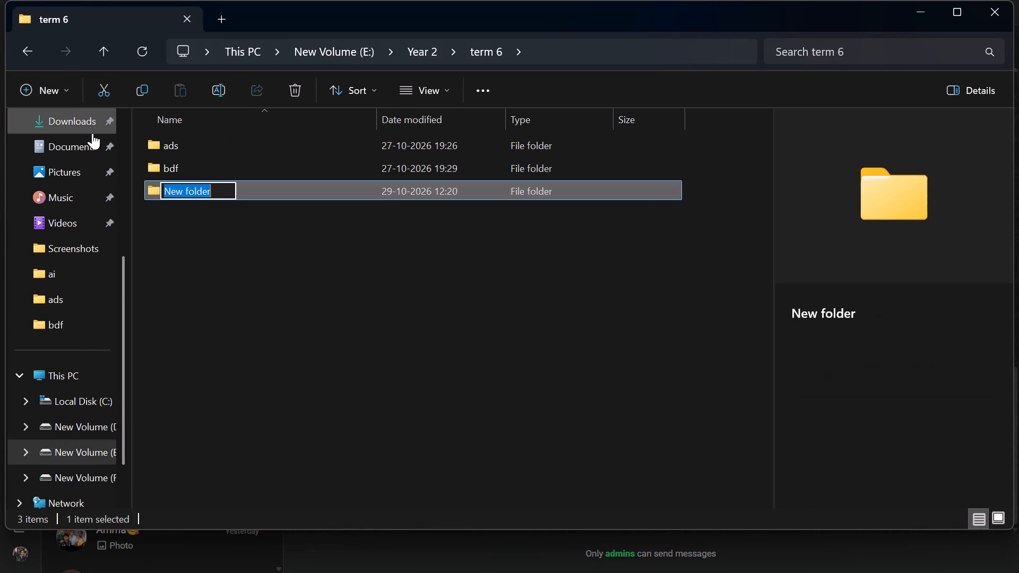
text(fds)
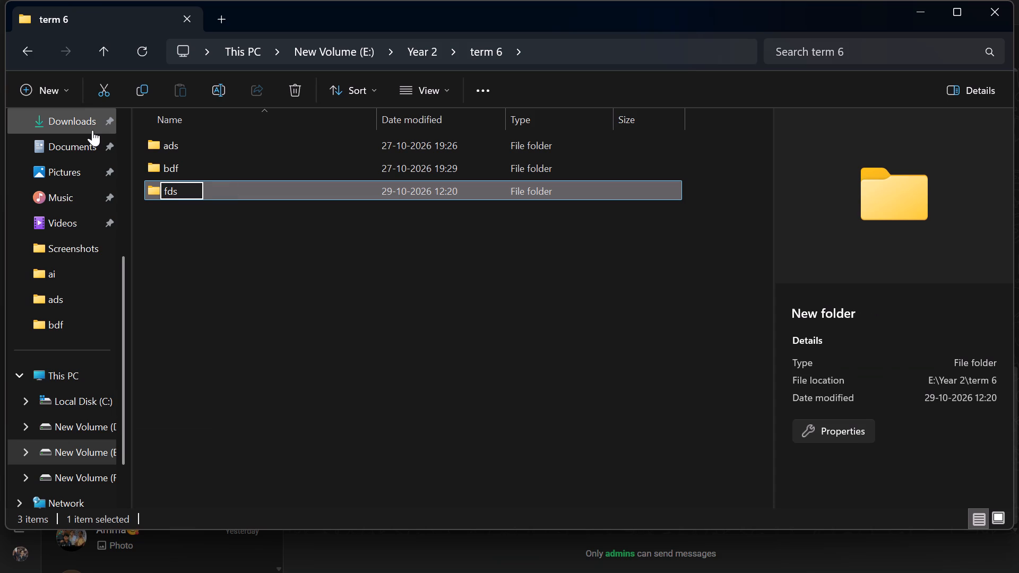
key(Return)
Create a subfolder named pdf inside the new fds folder.
double_click(240, 189)
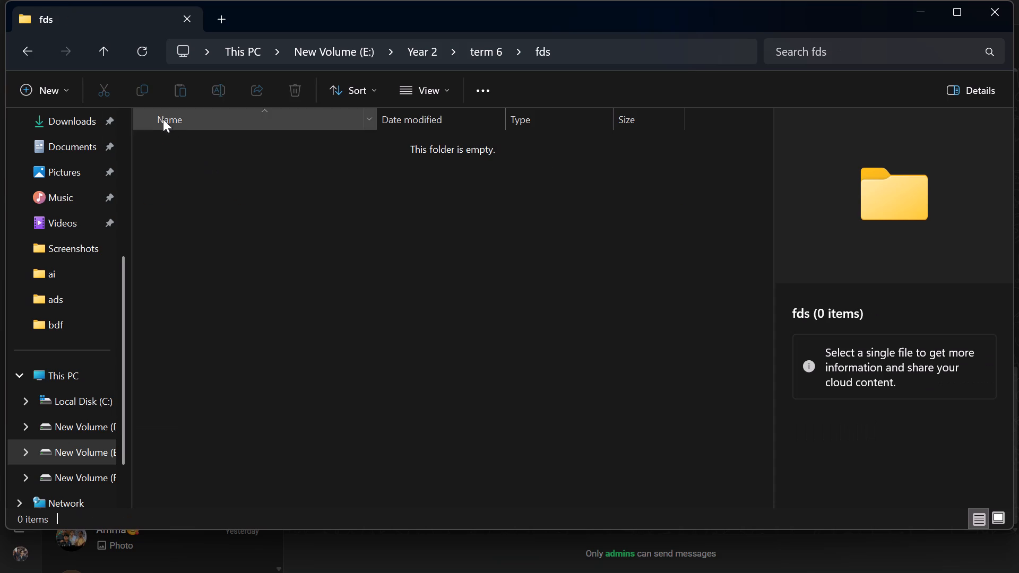
click(66, 82)
click(56, 127)
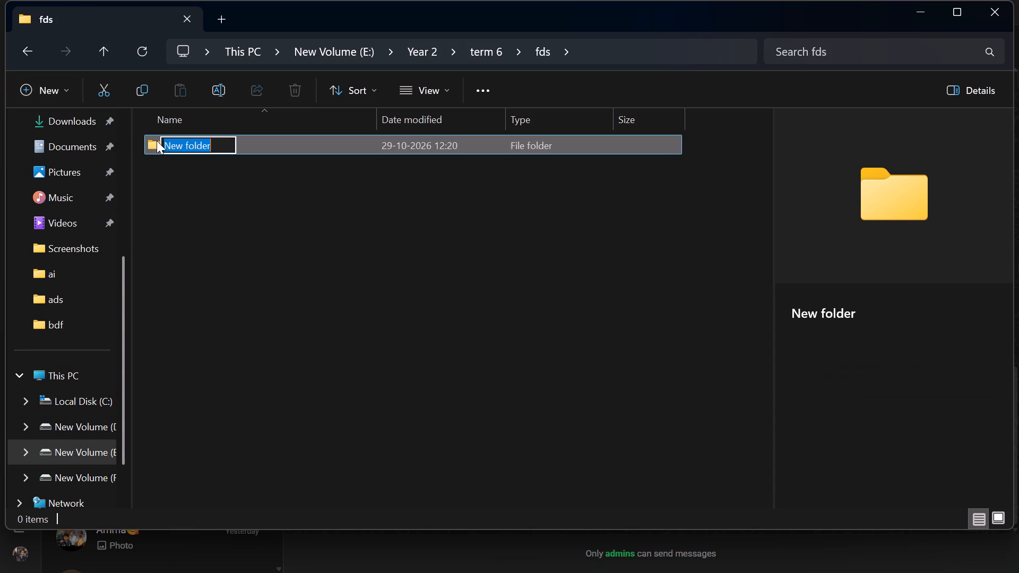
key(p)
text(df)
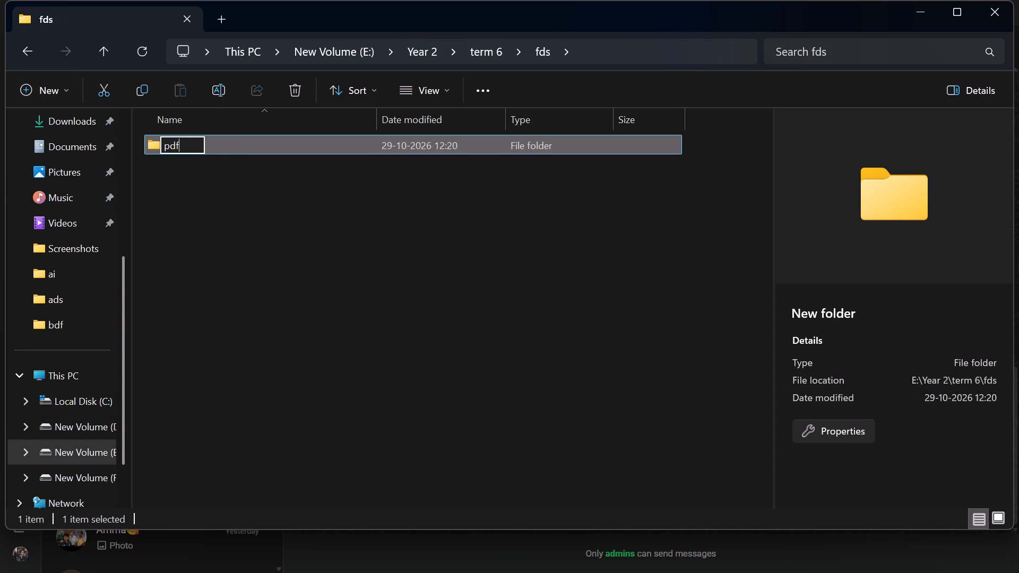
key(Return)
click(249, 259)
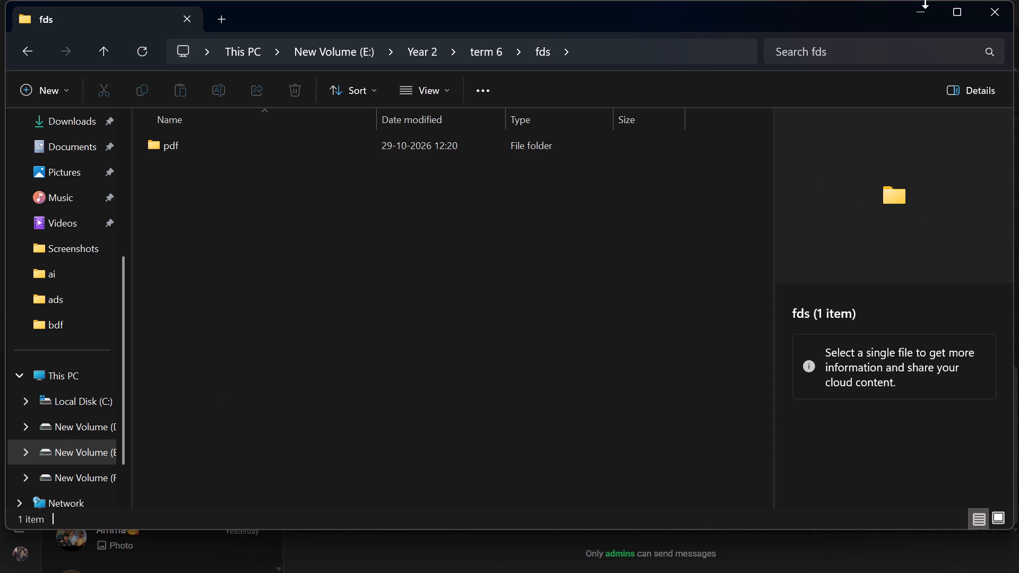
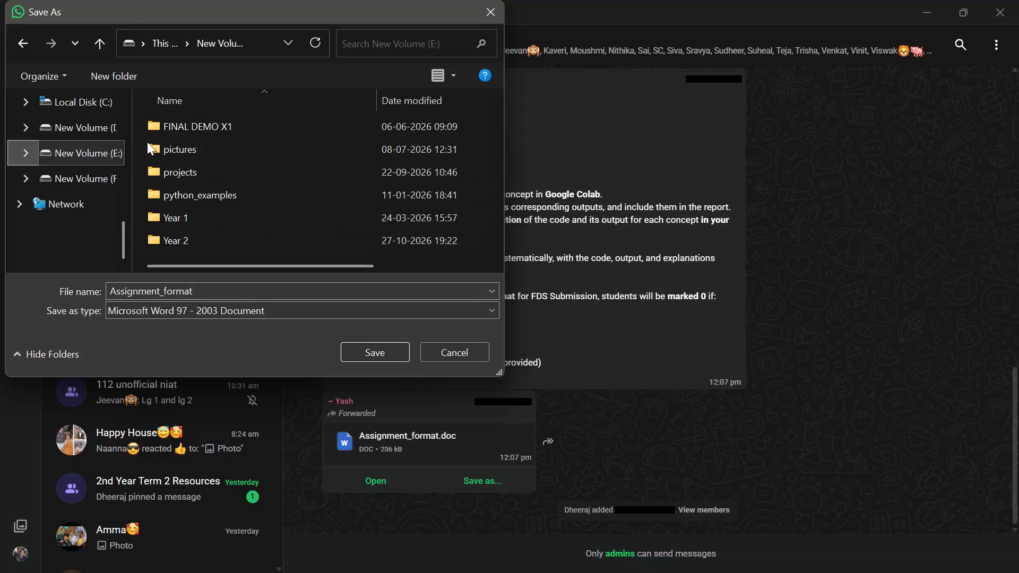
Browse to the fds folder under Year 2, term 6 on drive E as the save location for the Assignment_format document.
double_click(186, 232)
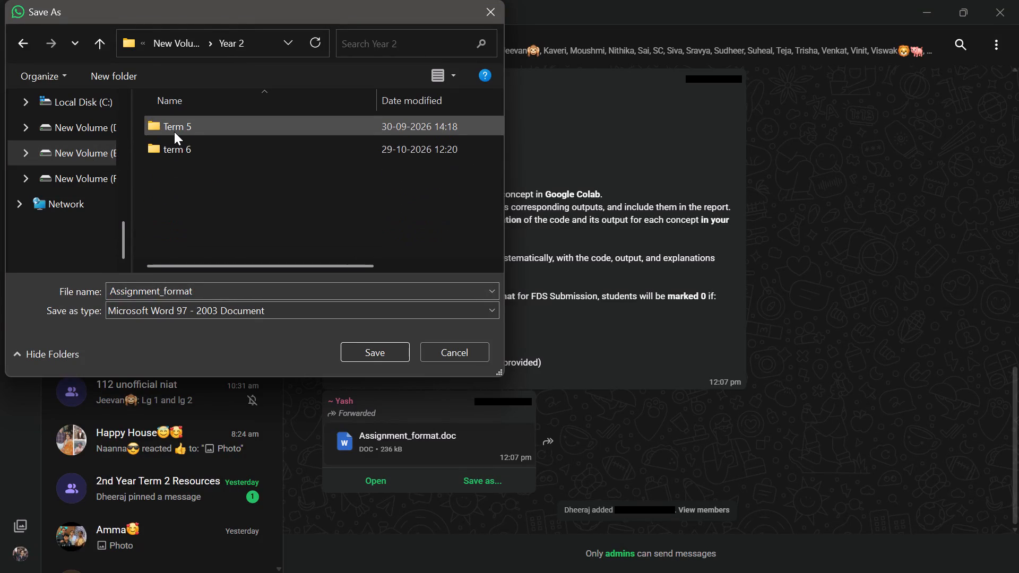
click(174, 132)
double_click(175, 147)
double_click(185, 169)
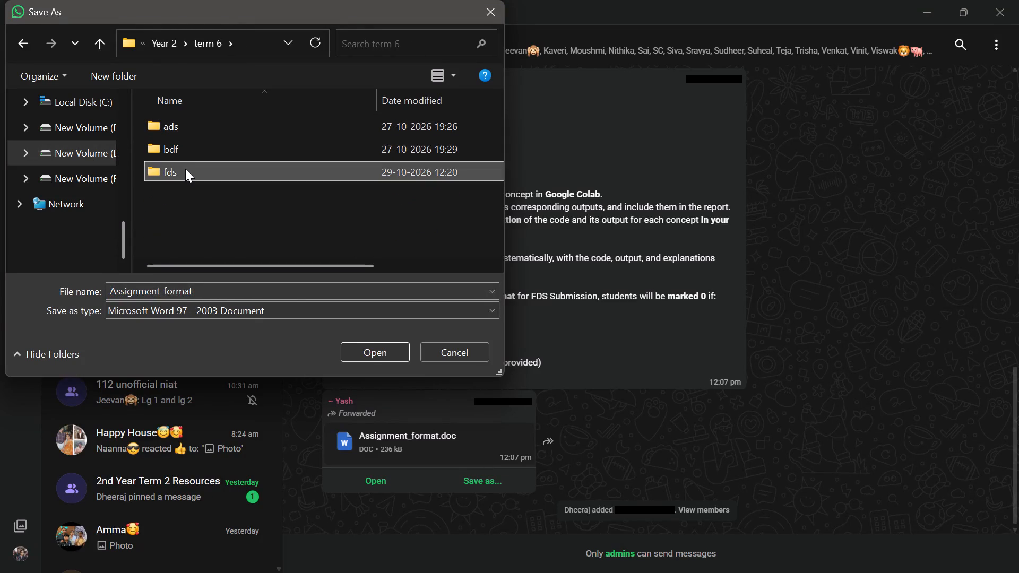
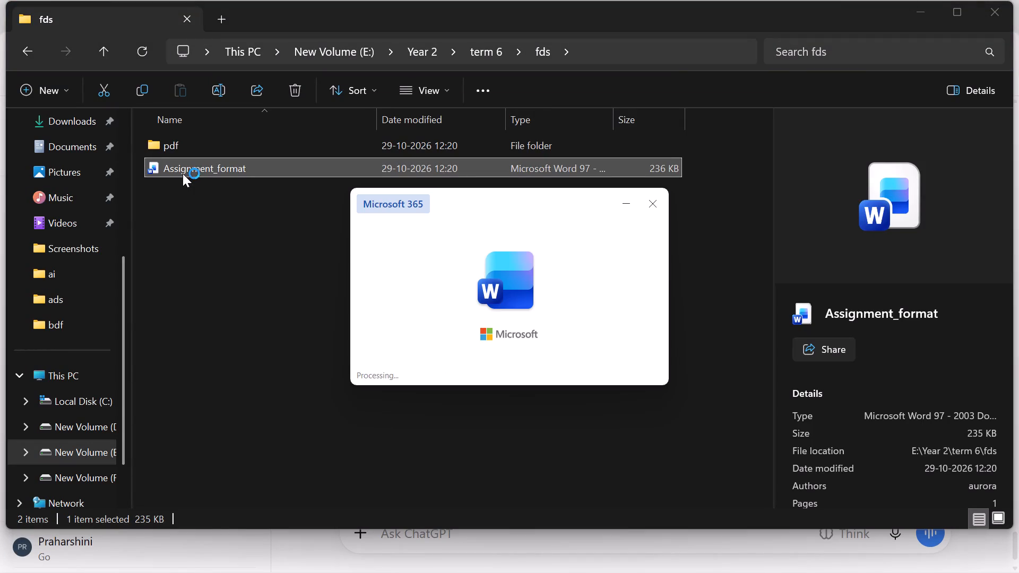
Enable editing of the Assignment_format document and complete its title as Lab Report - 1.
scroll(414, 301, down, 6)
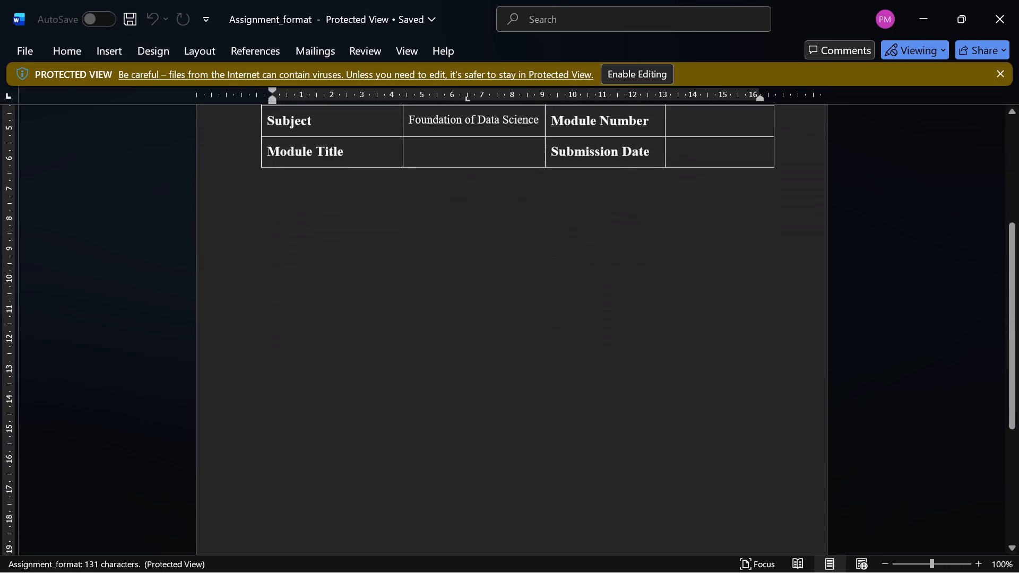
scroll(414, 301, up, 4)
click(639, 72)
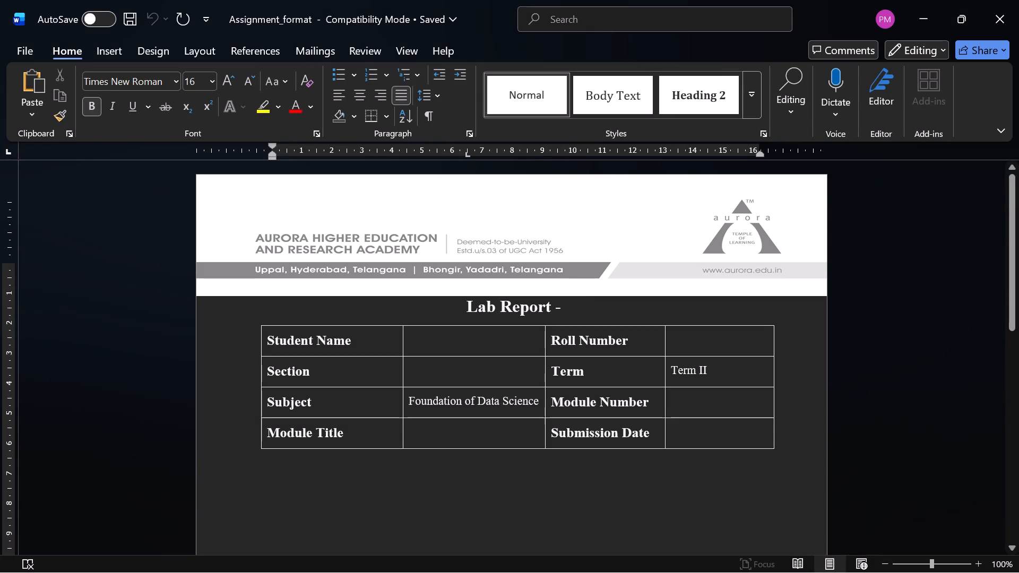
click(577, 301)
key(1)
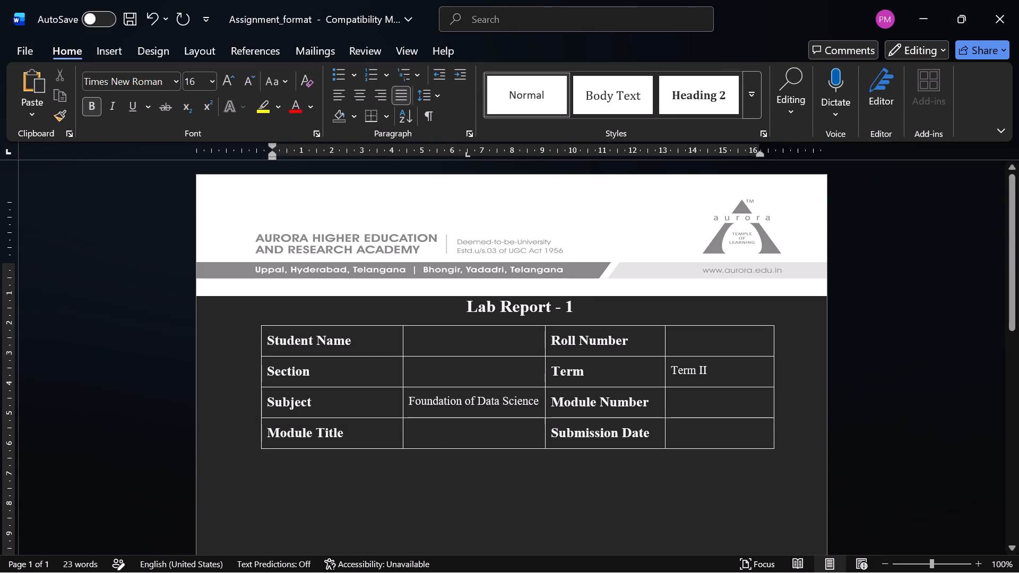
click(471, 346)
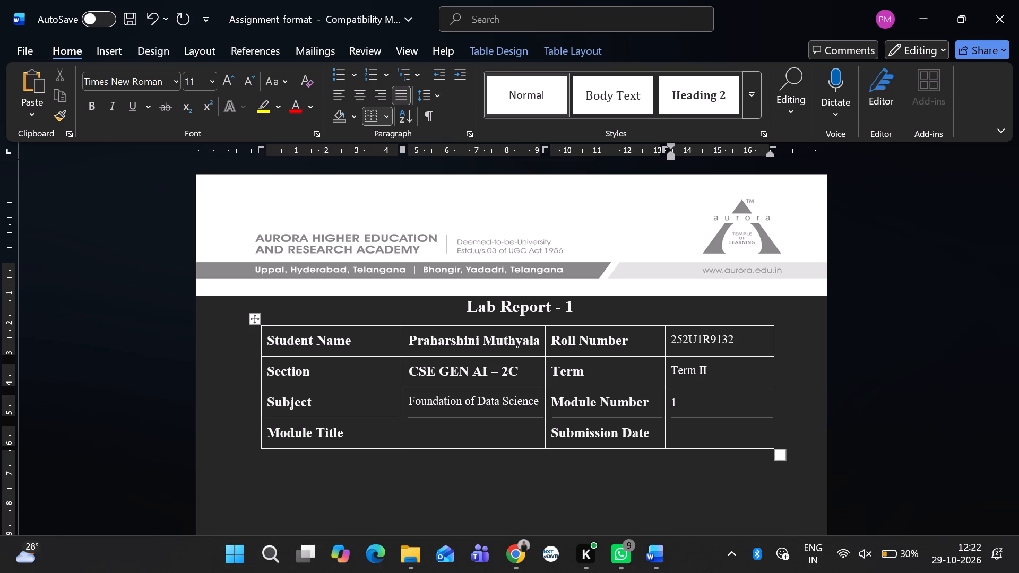
text(29-10)
text(-2026)
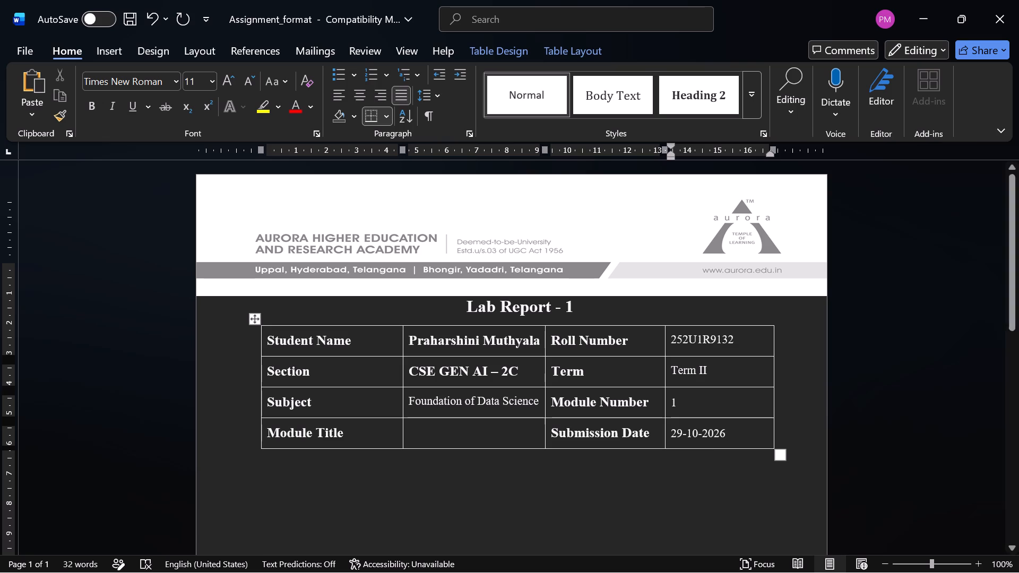
click(483, 435)
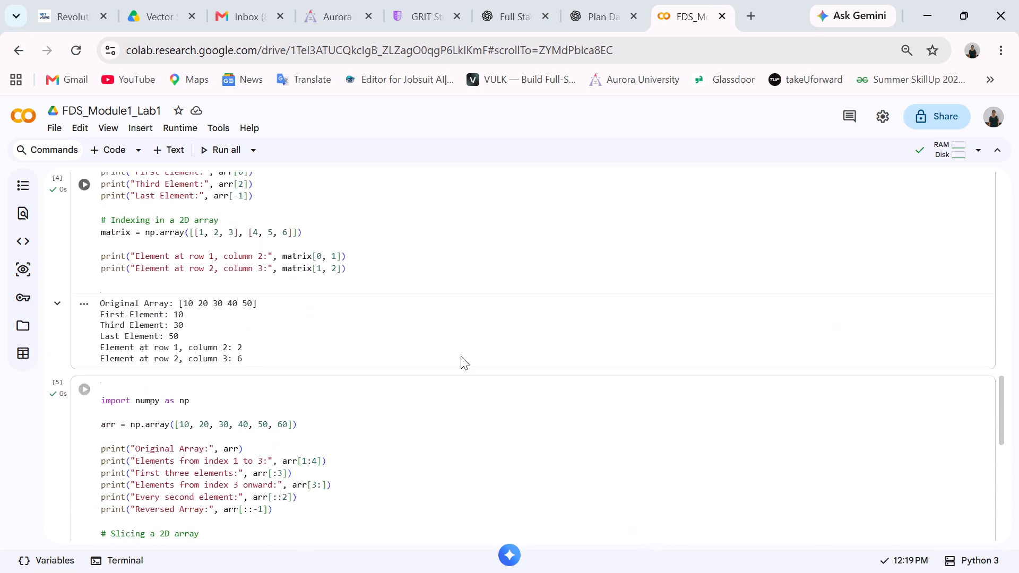
scroll(461, 356, up, 13)
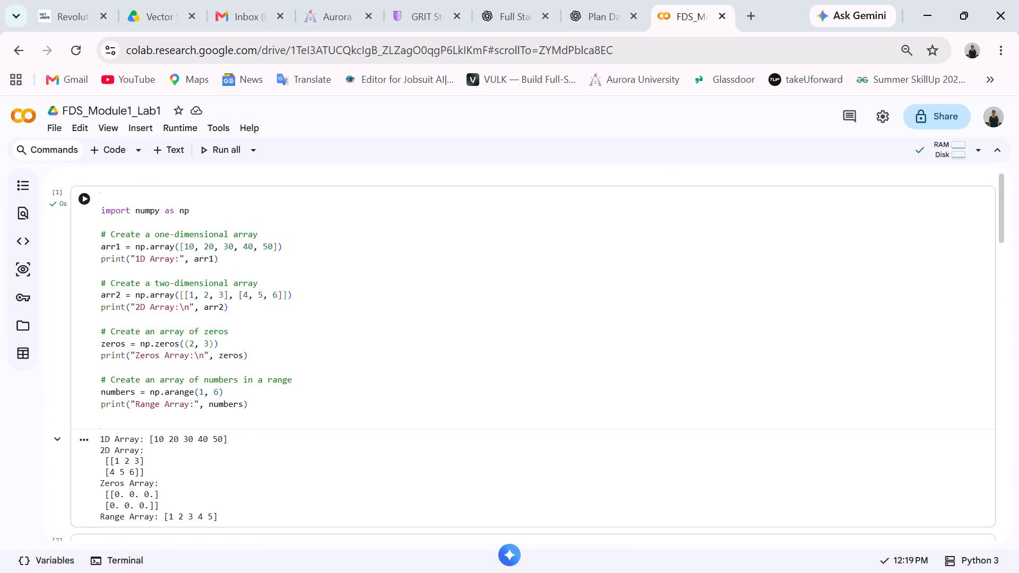
scroll(461, 356, down, 1)
scroll(461, 356, up, 1)
Display the FDS_Module1_Lab1 notebook full screen at 110% zoom, ready for screenshots of the code cells.
key(ctrl+equal)
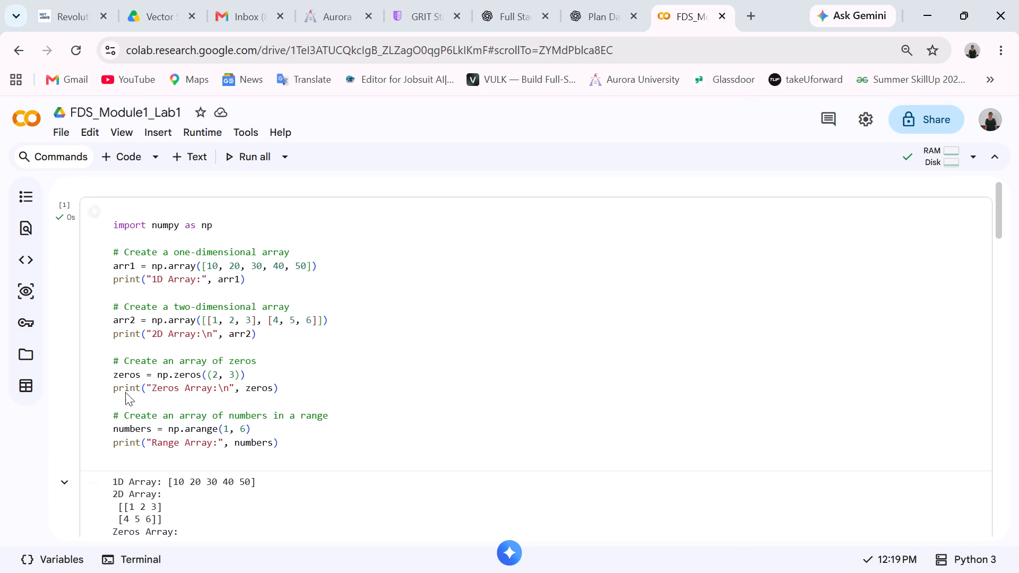
scroll(160, 390, down, 1)
scroll(160, 390, up, 1)
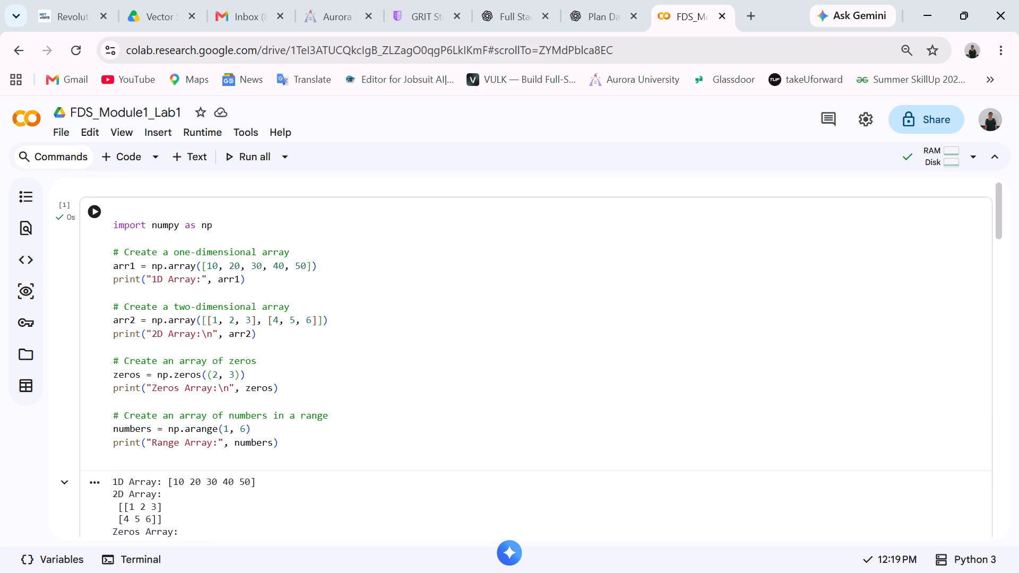
drag(1002, 215, 1003, 217)
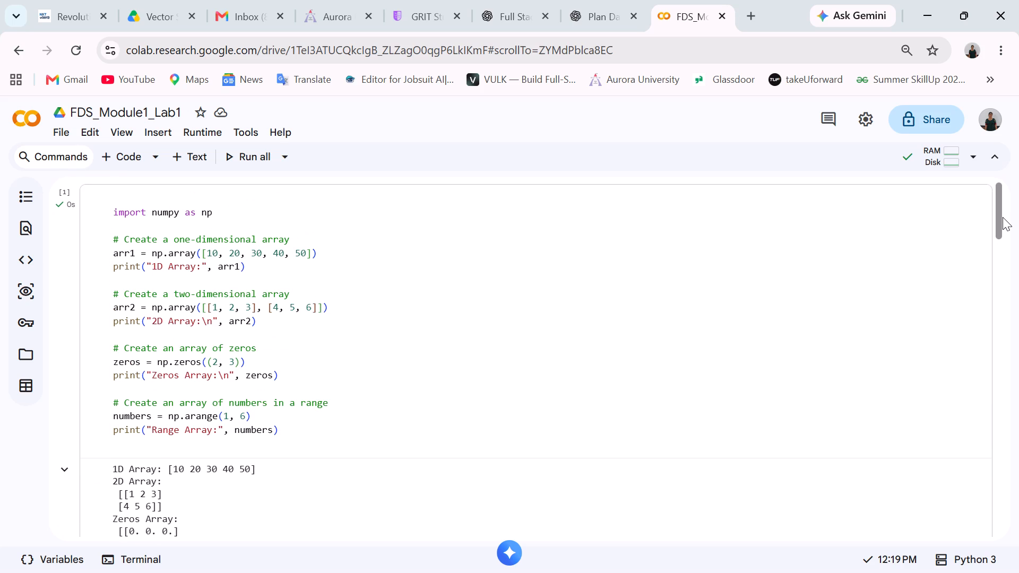
drag(1003, 217, 1004, 222)
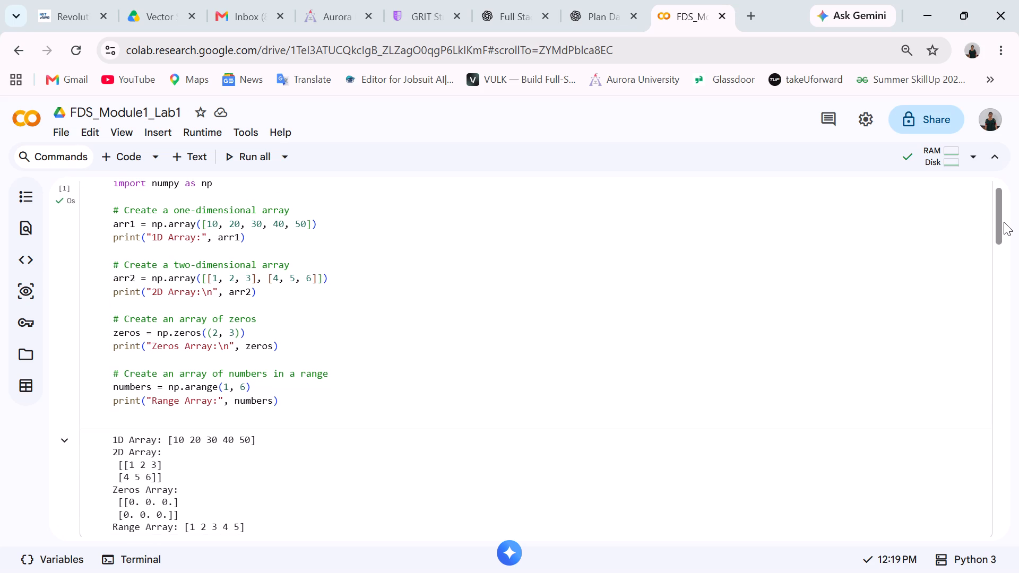
drag(1004, 222, 1004, 220)
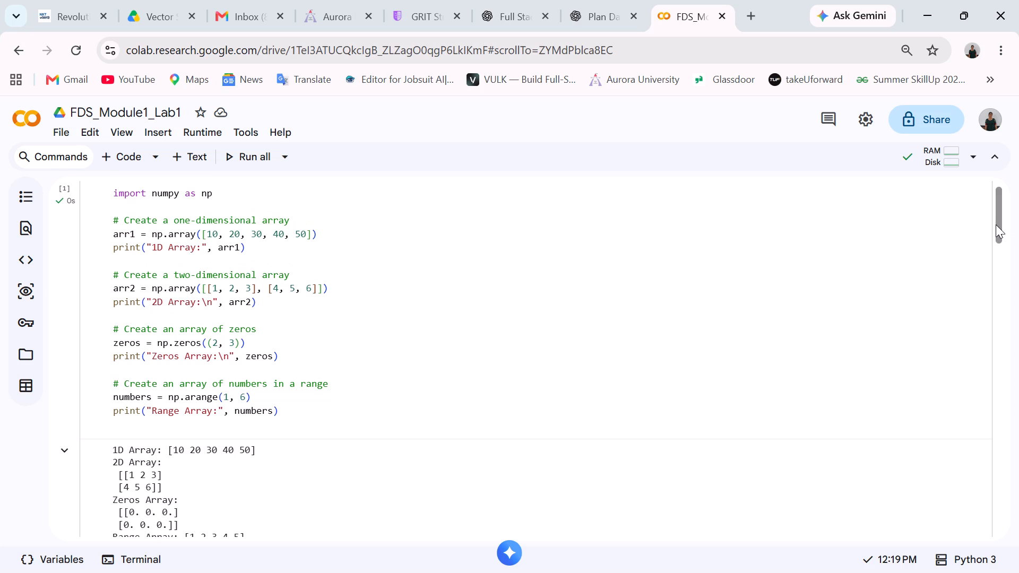
key(F11)
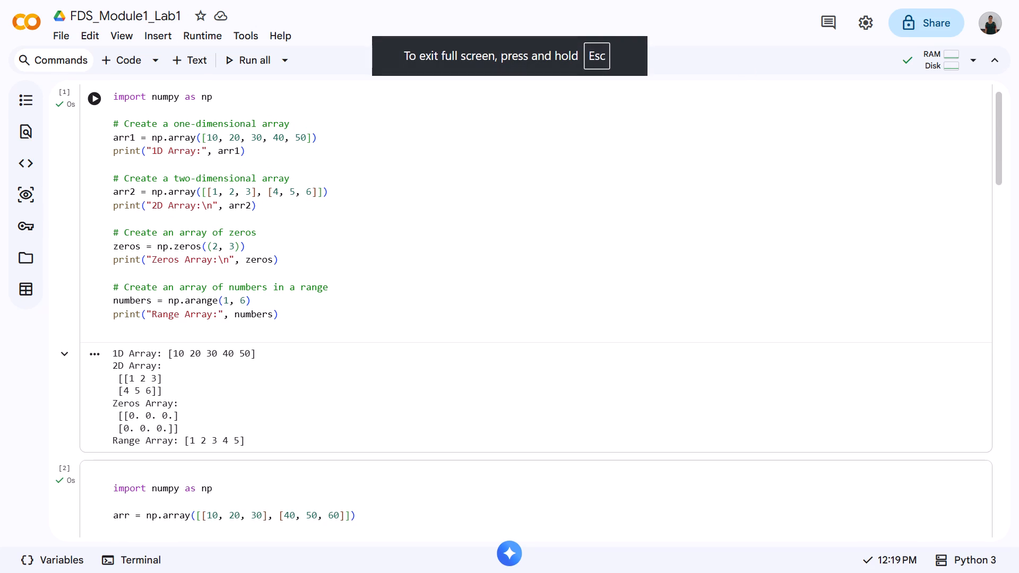
key(ctrl+equal)
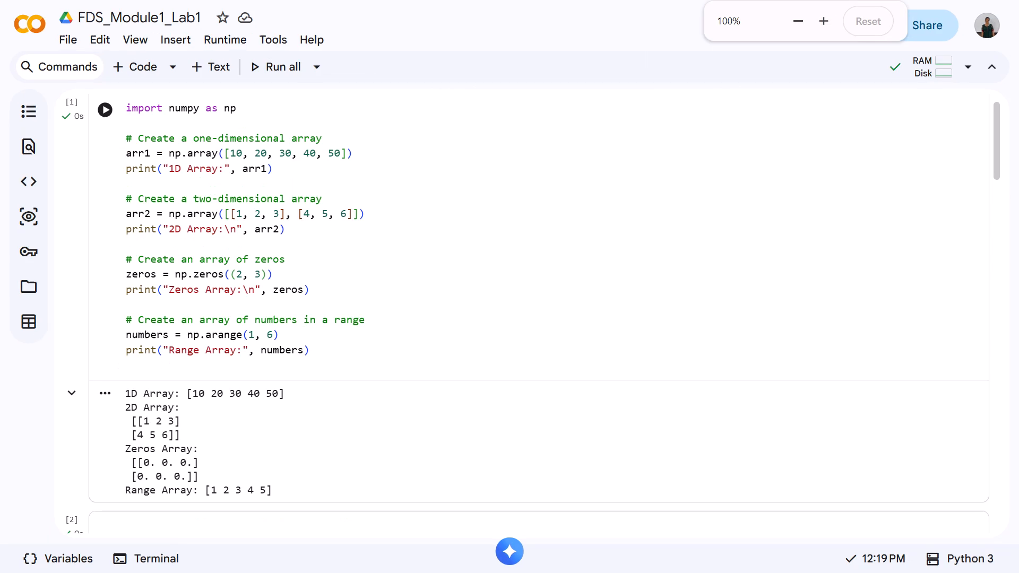
key(ctrl+equal)
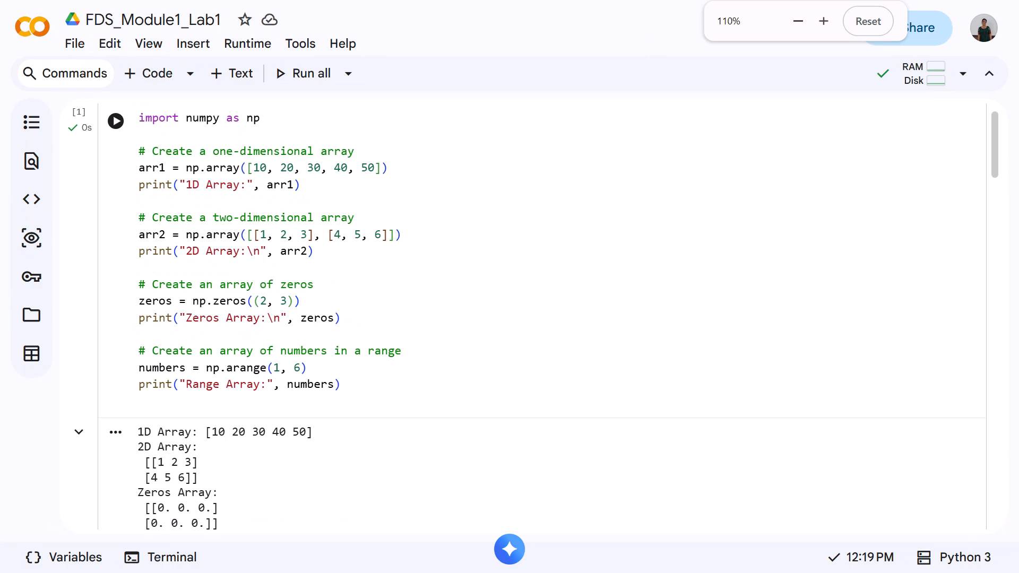
Delete the blank line beneath import numpy as np in the notebook's first code cell.
scroll(657, 272, down, 1)
scroll(657, 272, up, 1)
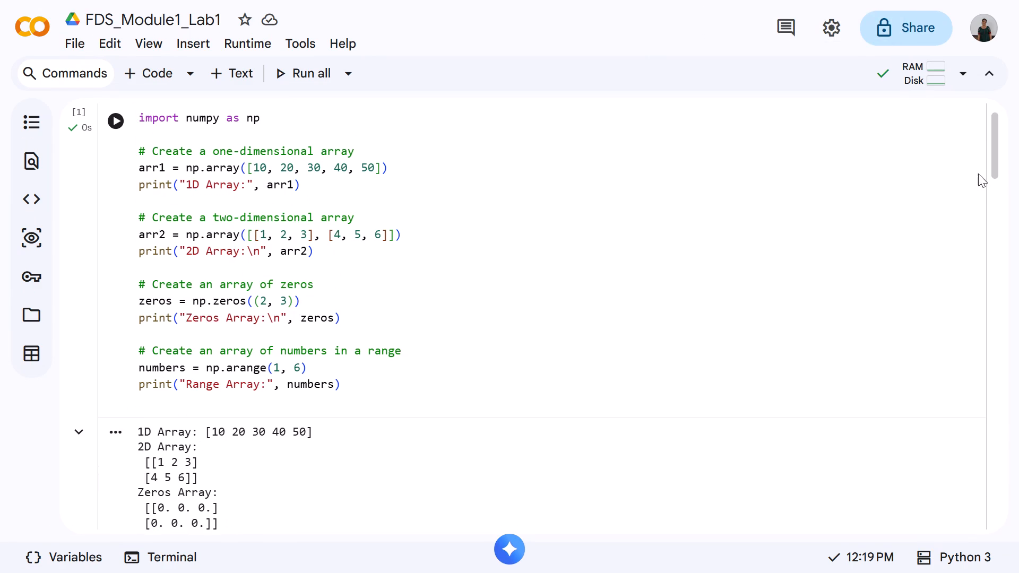
drag(997, 154, 1001, 156)
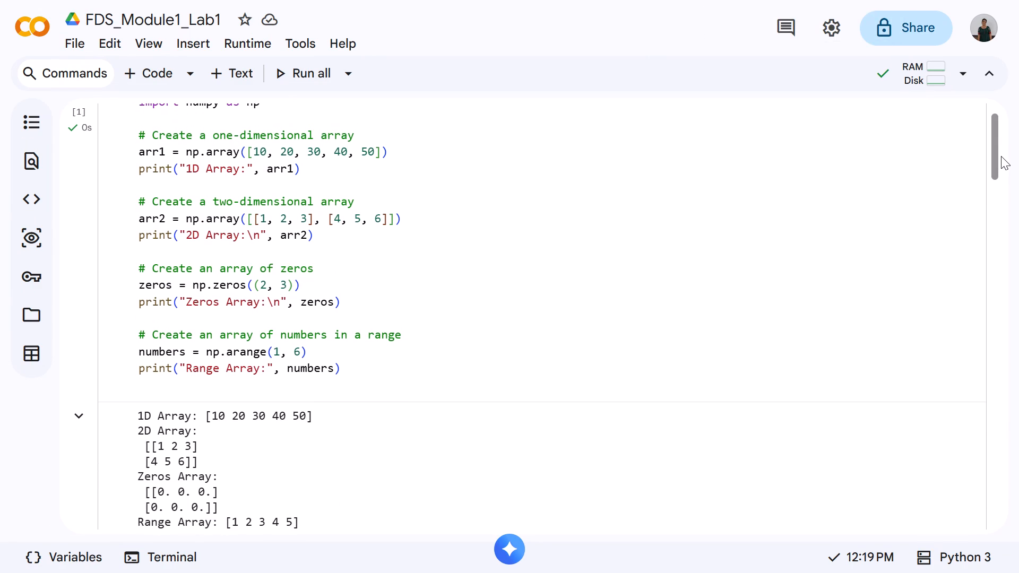
drag(1001, 156, 1001, 156)
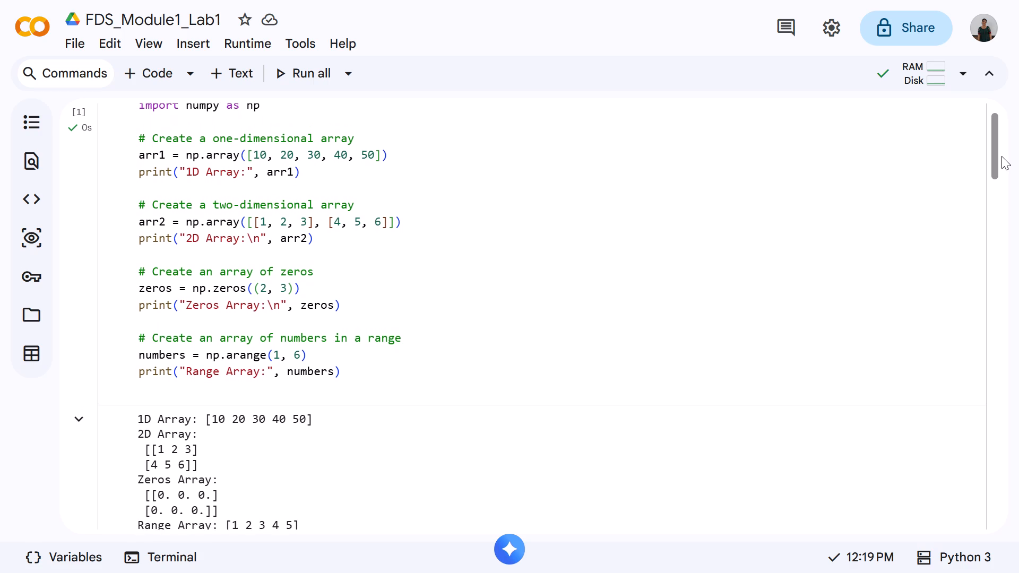
drag(1001, 156, 1003, 161)
scroll(260, 361, up, 2)
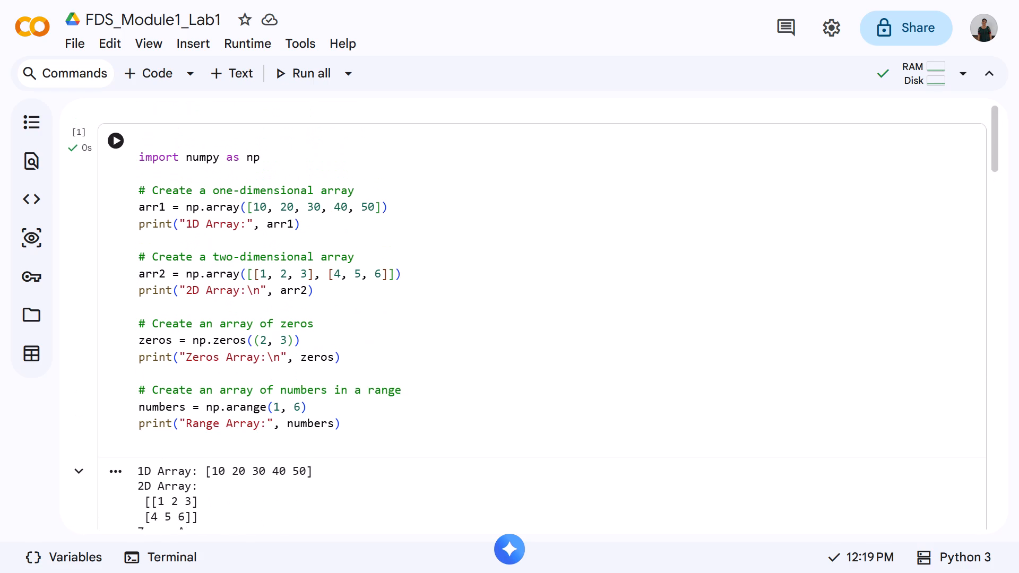
click(175, 177)
key(BackSpace)
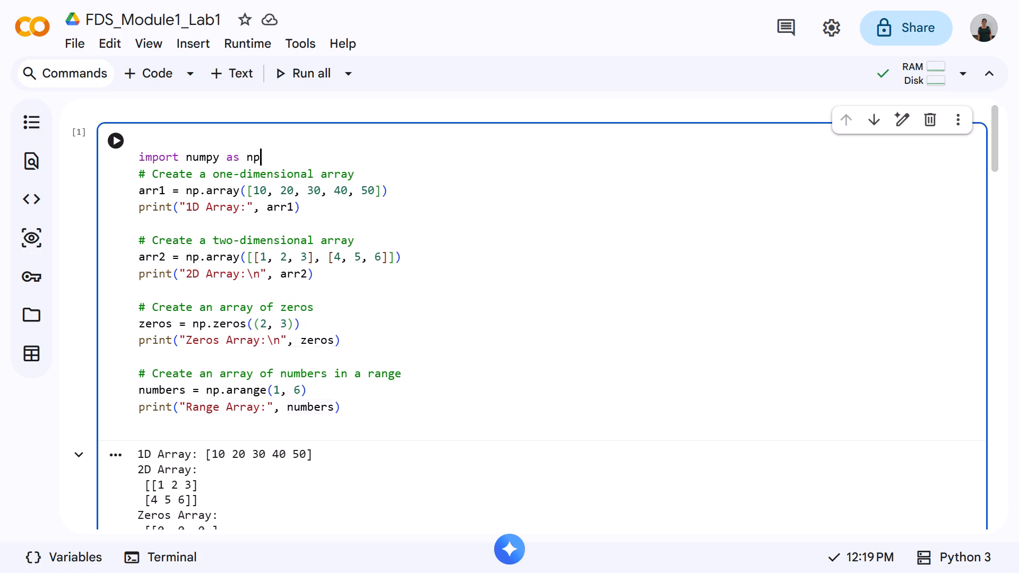
Capture a full-screen screenshot of the first code cell with its output, and exit the notebook's full-screen view.
scroll(314, 412, down, 1)
scroll(312, 409, up, 1)
drag(999, 151, 1001, 157)
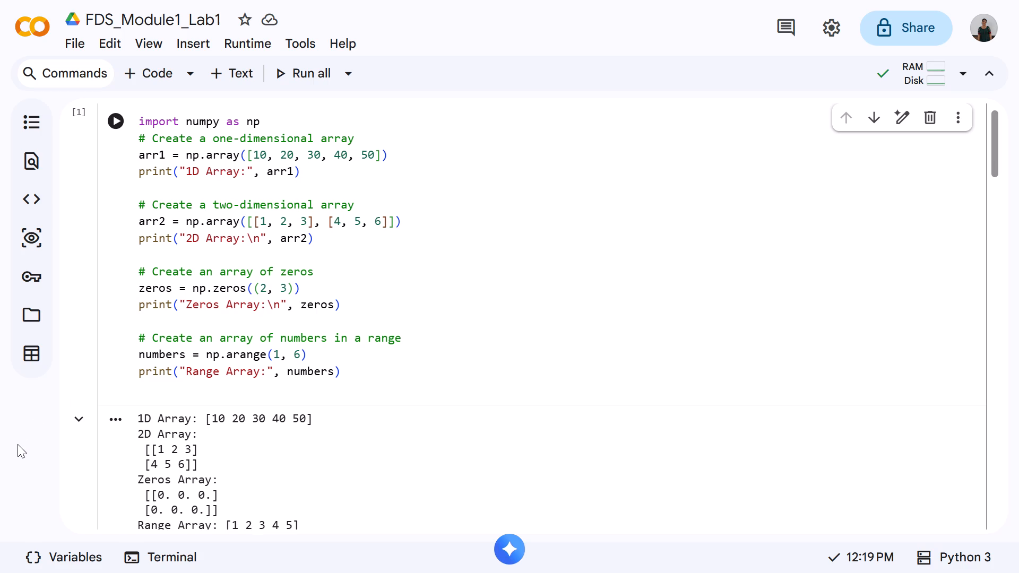
key(Print)
click(474, 28)
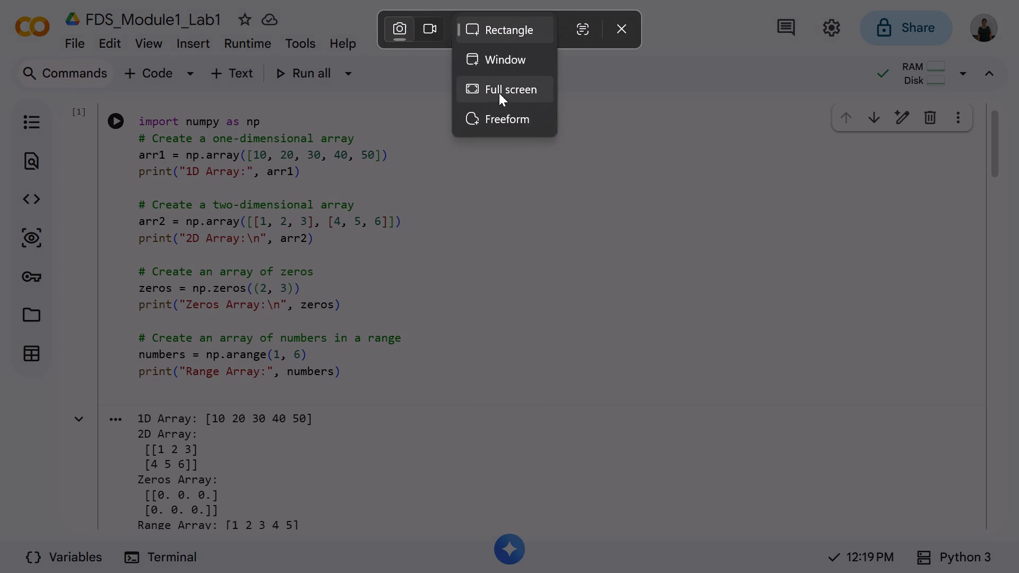
click(499, 93)
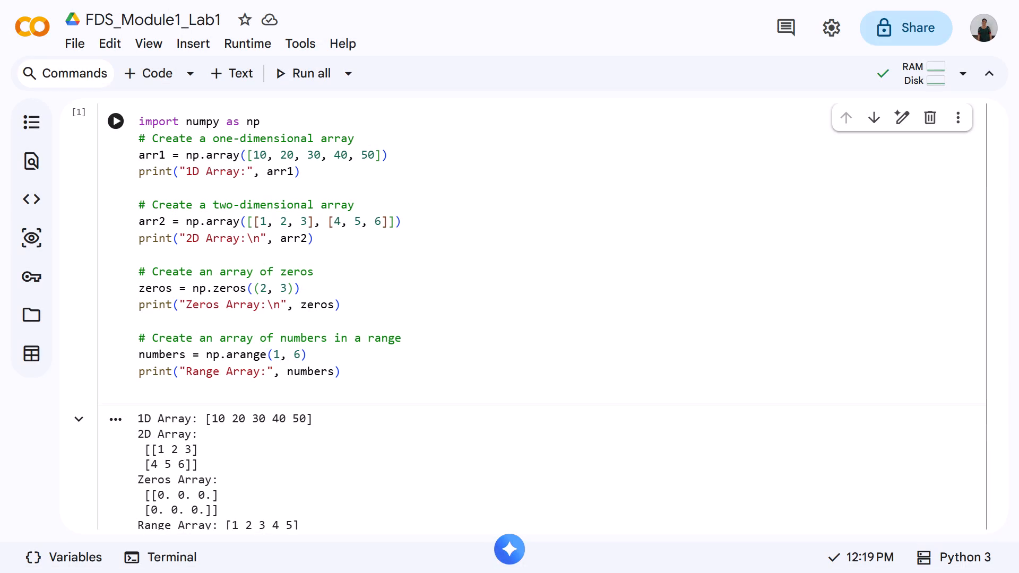
key(F11)
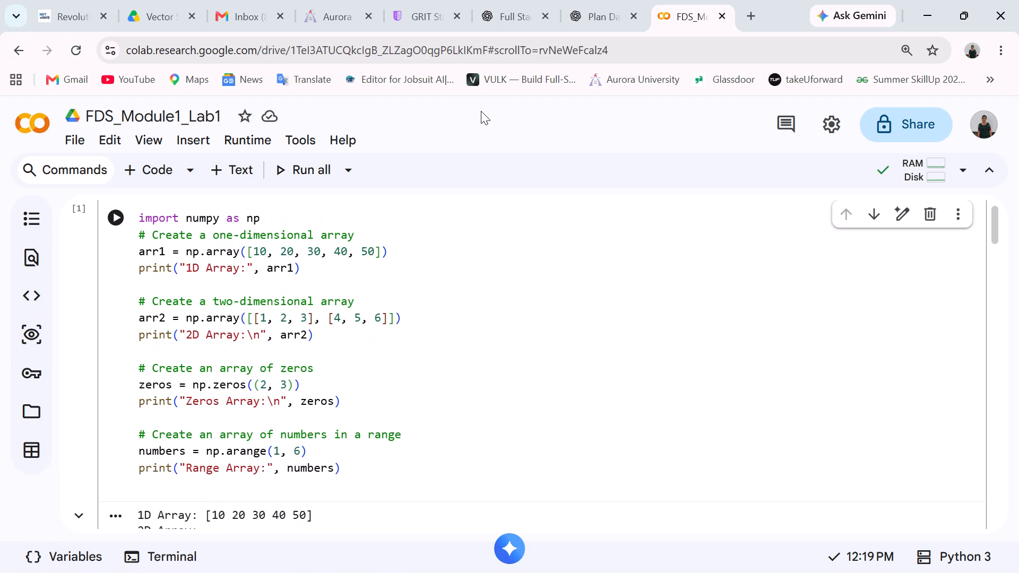
Switch to Word and paste the first cell's screenshot below the report table, adding blank lines beneath it.
click(652, 561)
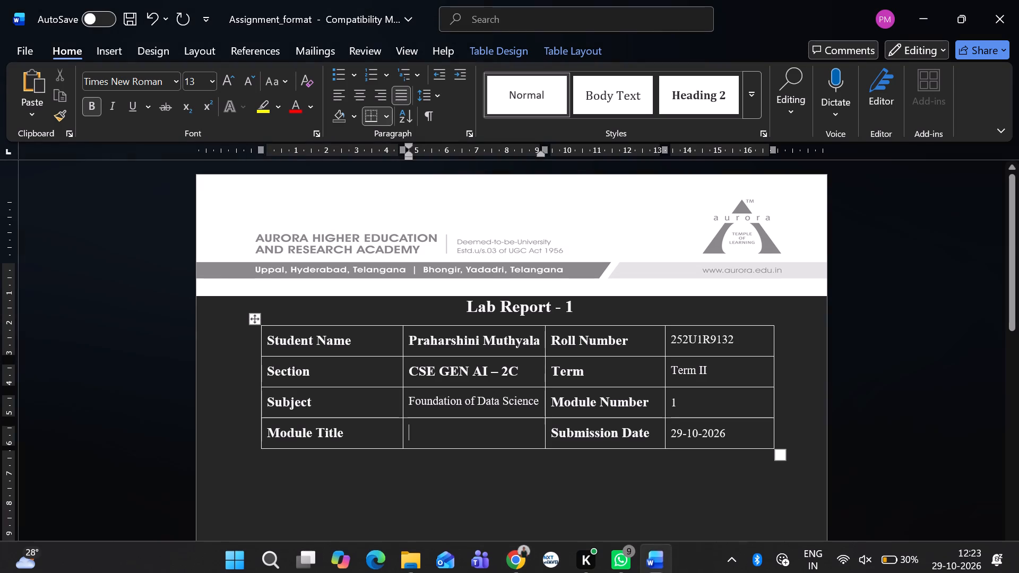
click(336, 484)
key(ctrl+v)
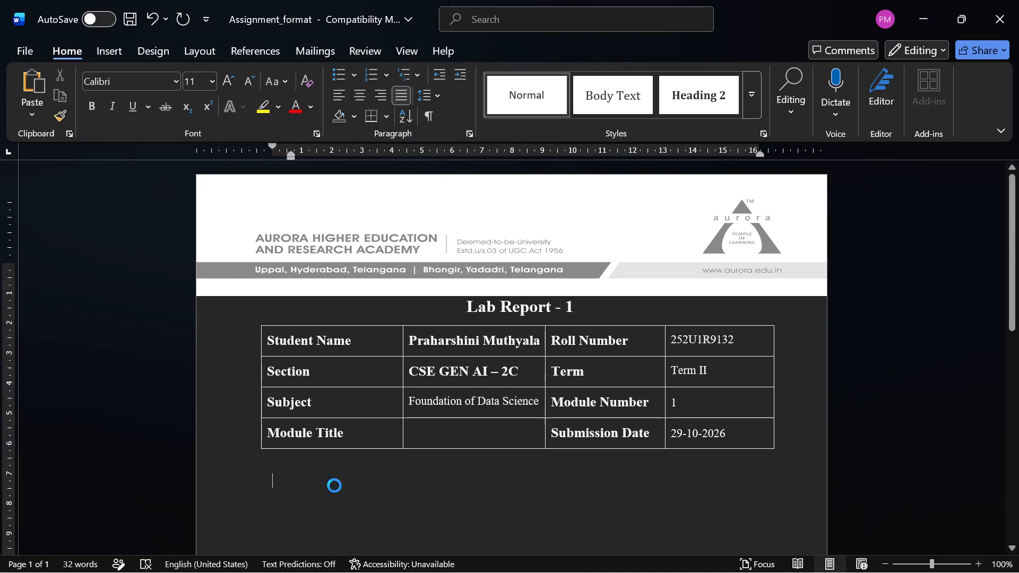
key(Return)
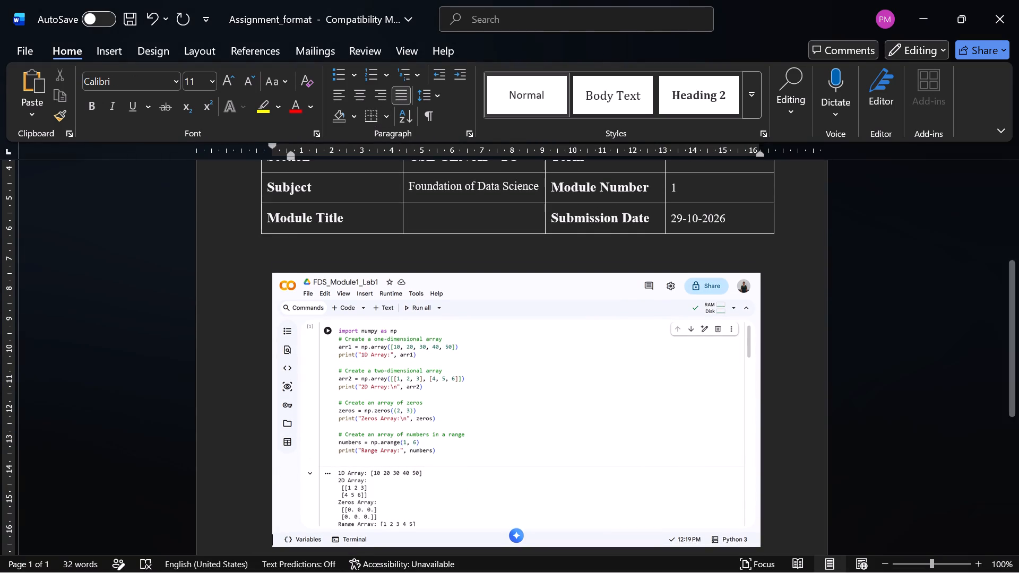
key(BackSpace)
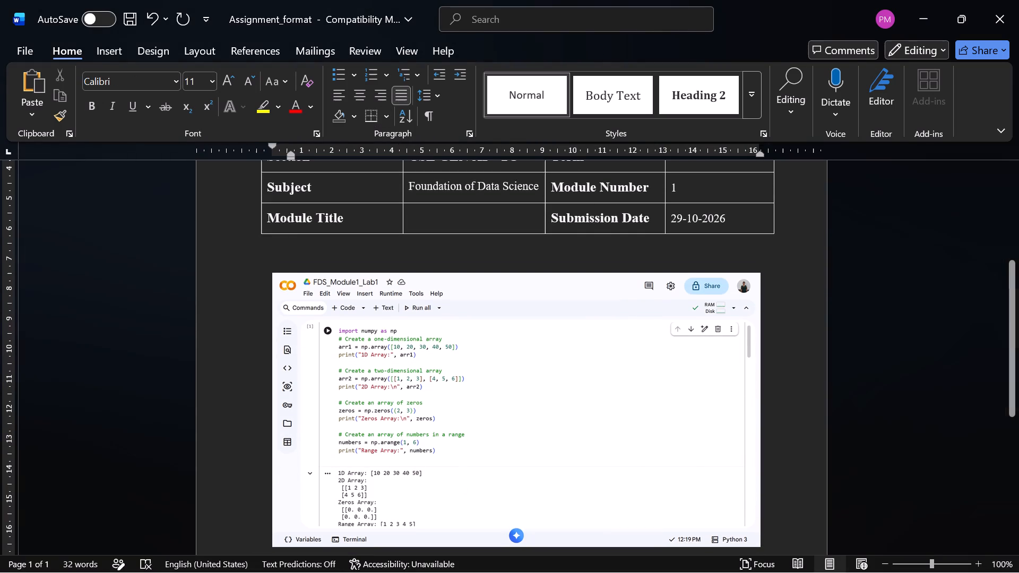
click(785, 522)
key(Return)
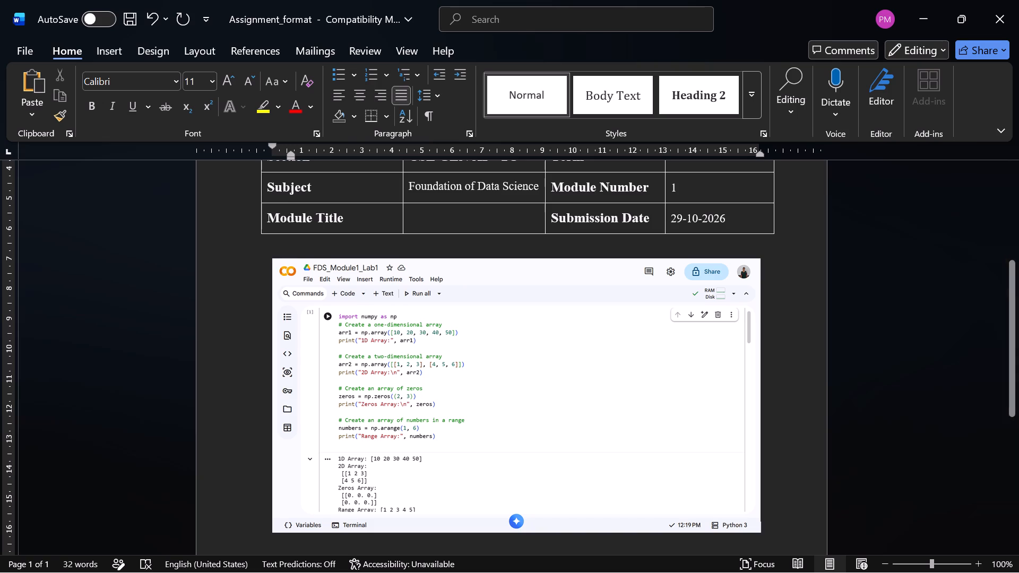
key(Return)
key(Return)
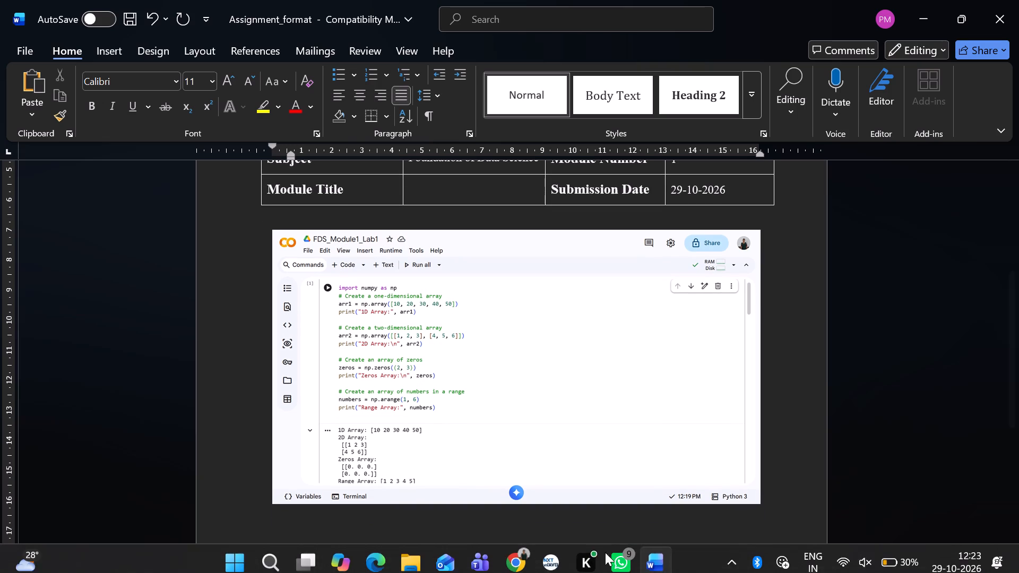
Switch to Chrome and capture a rectangular screenshot of the notebook page showing the second code cell, on array attributes, and its output.
click(520, 561)
scroll(400, 430, down, 6)
scroll(400, 430, up, 1)
scroll(400, 430, down, 1)
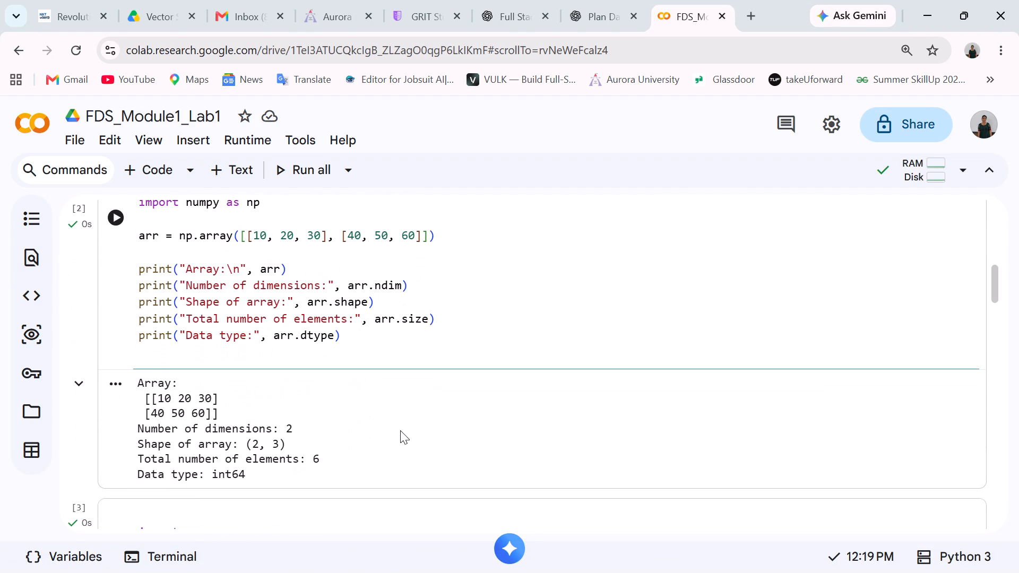
scroll(400, 430, up, 1)
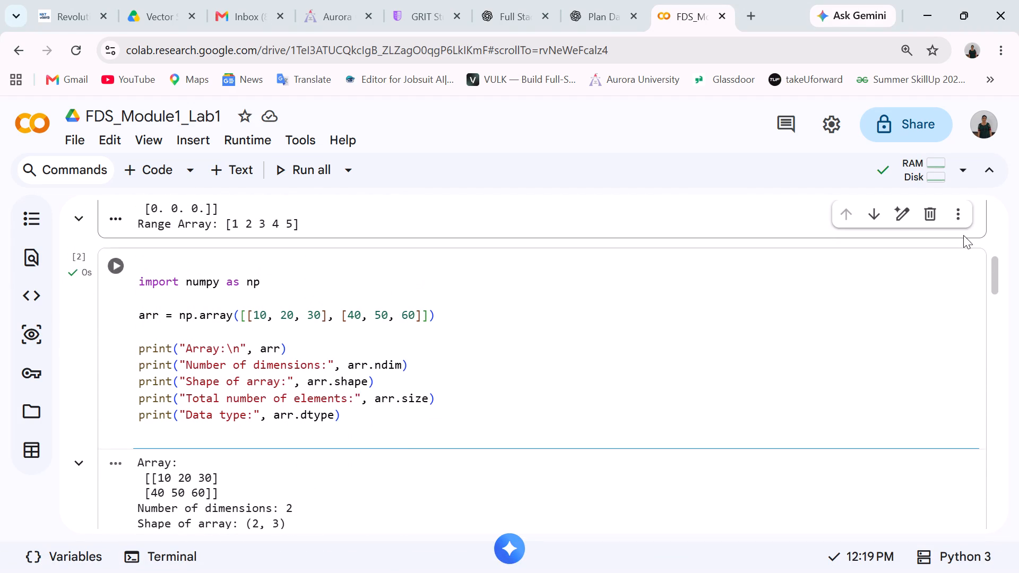
drag(993, 282, 994, 291)
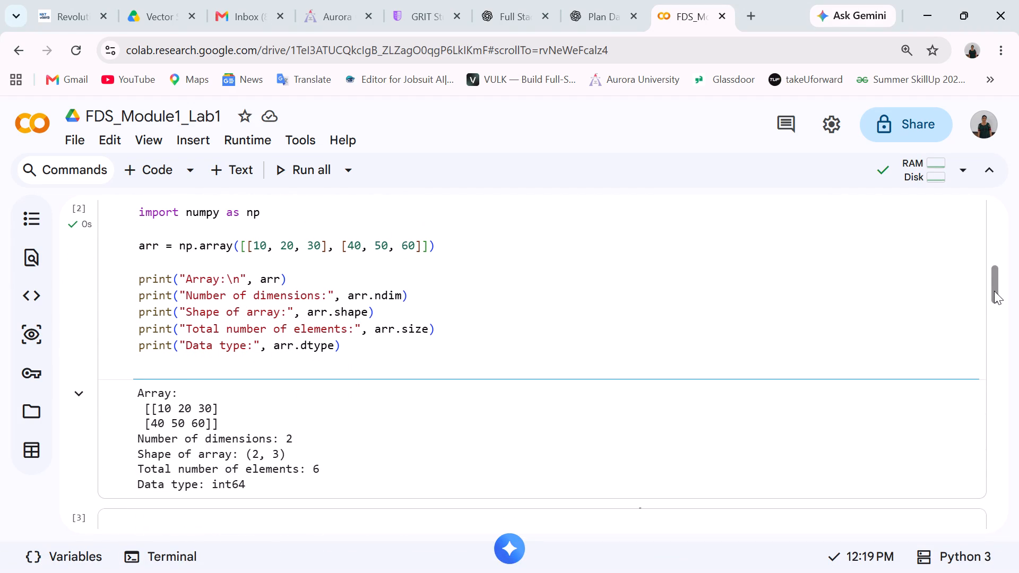
key(Print)
drag(0, 94, 1018, 546)
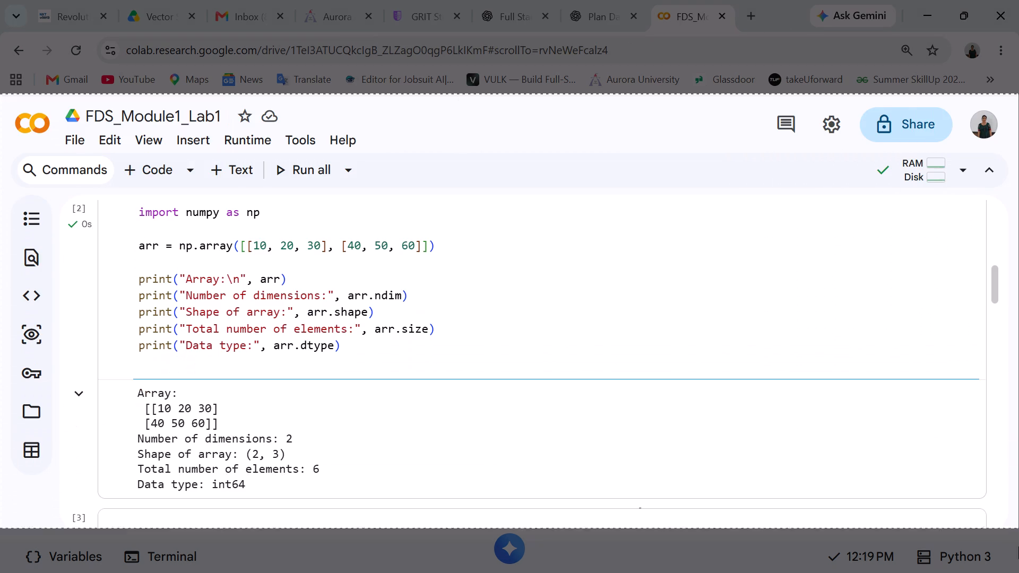
drag(1018, 546, 1018, 572)
click(340, 55)
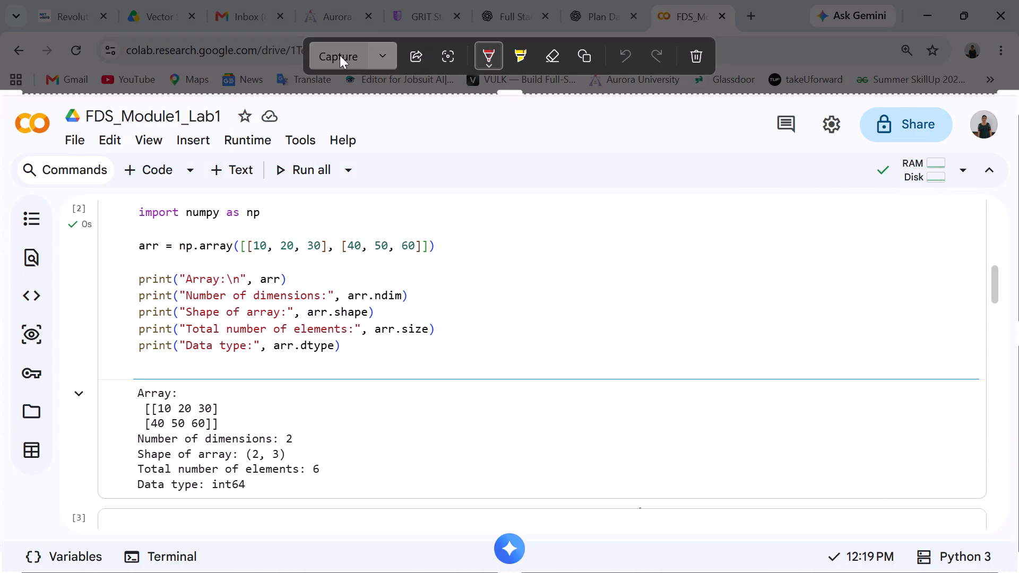
Switch to Word and paste the second cell's screenshot beneath the first one, followed by a new line.
click(654, 552)
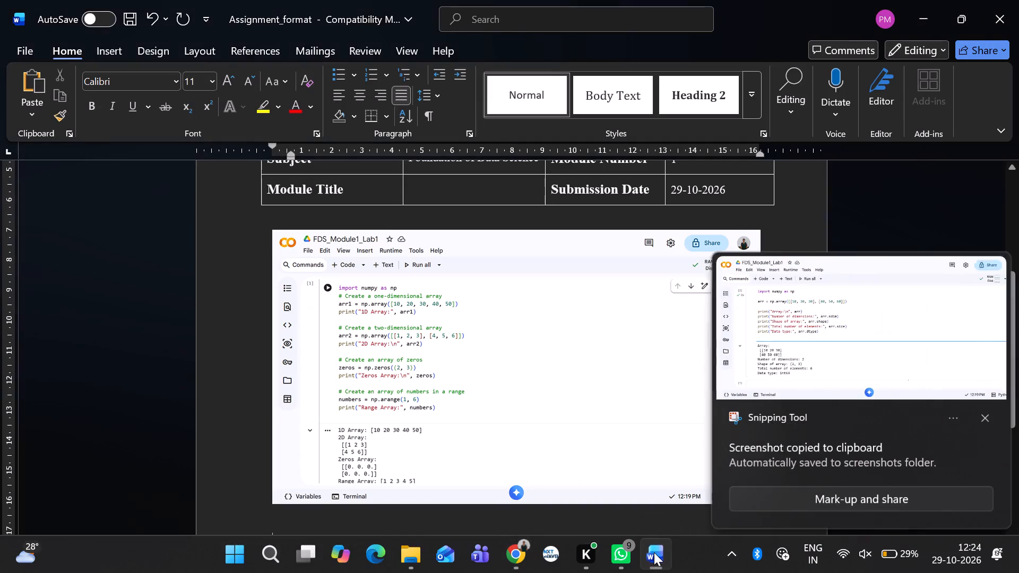
key(ctrl+v)
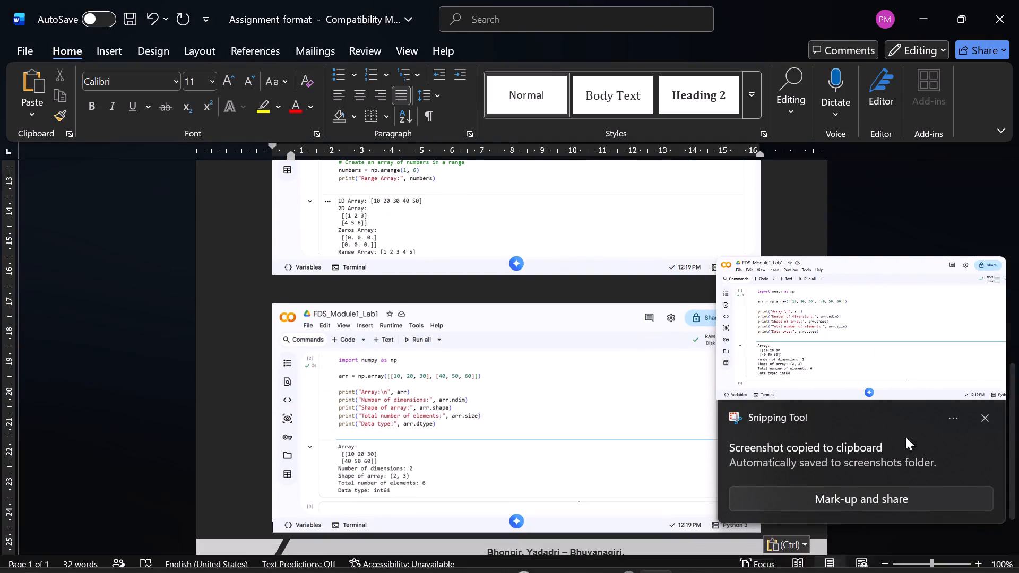
click(987, 459)
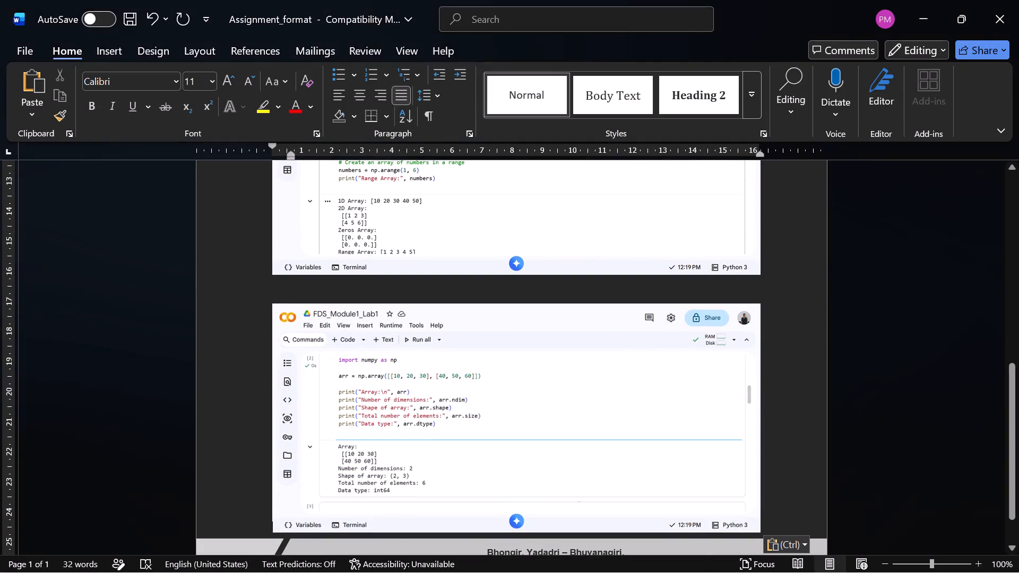
key(Return)
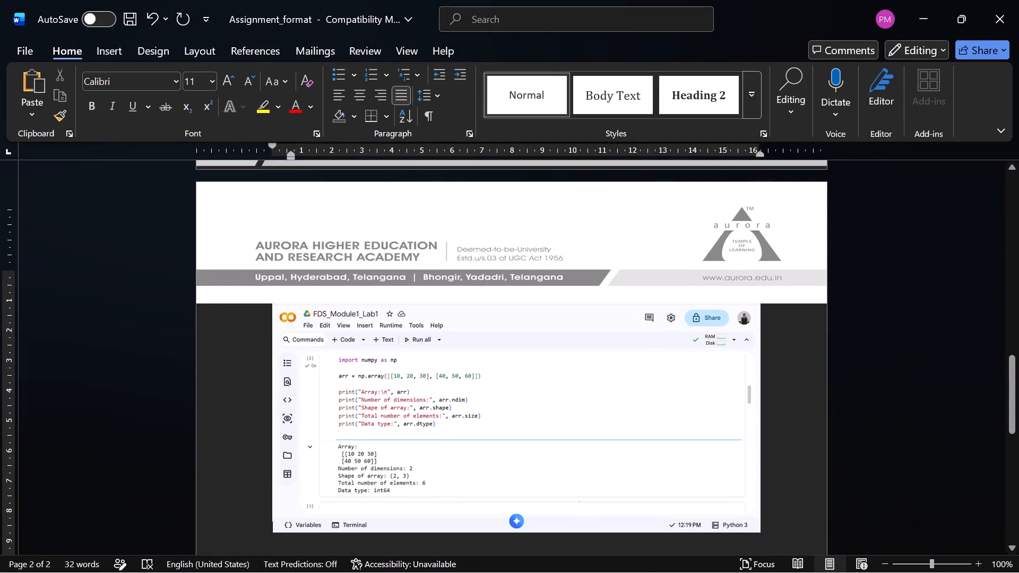
Remove the extra blank line so the second screenshot fits on the first page, and add two new lines beneath it.
key(BackSpace)
click(791, 468)
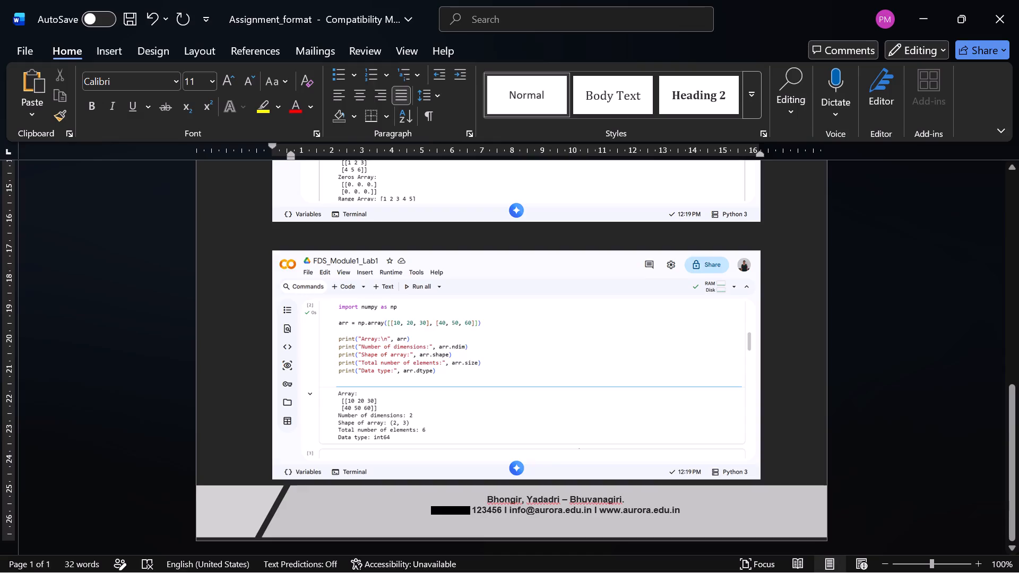
key(Return)
key(Return)
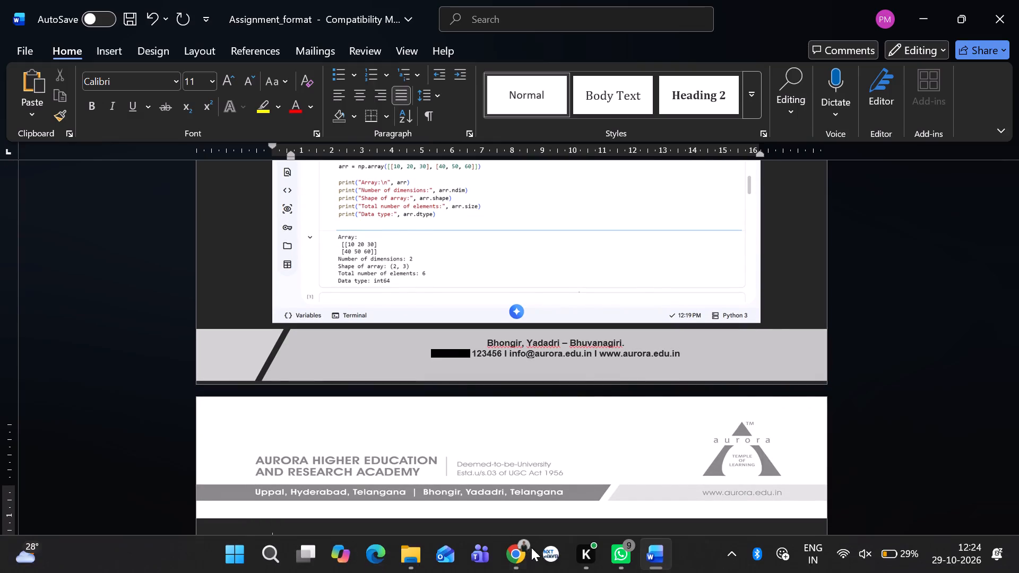
Switch to Chrome and put the notebook in full-screen view at the third code cell, on array data types.
click(511, 557)
scroll(405, 402, down, 4)
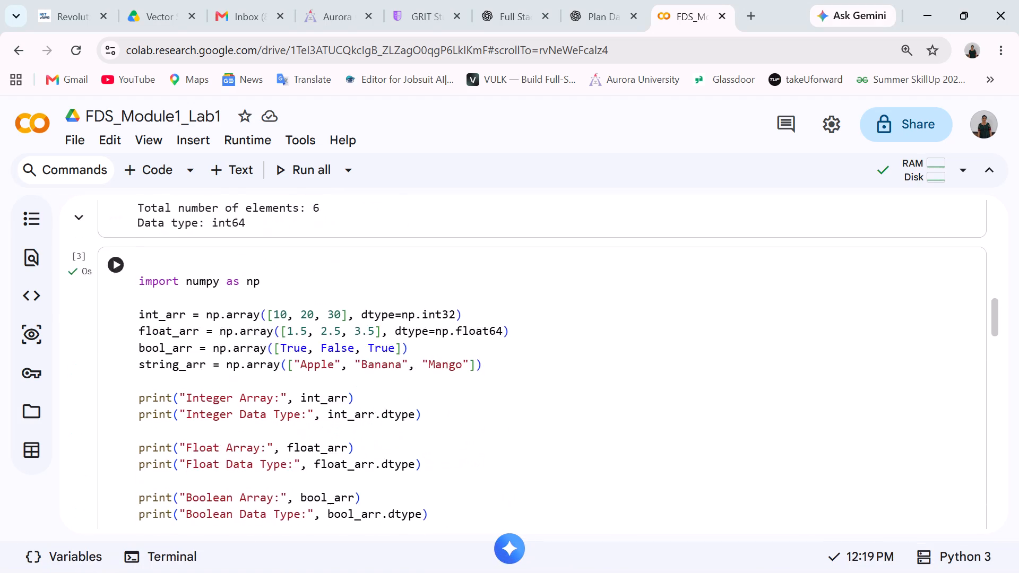
scroll(405, 402, down, 2)
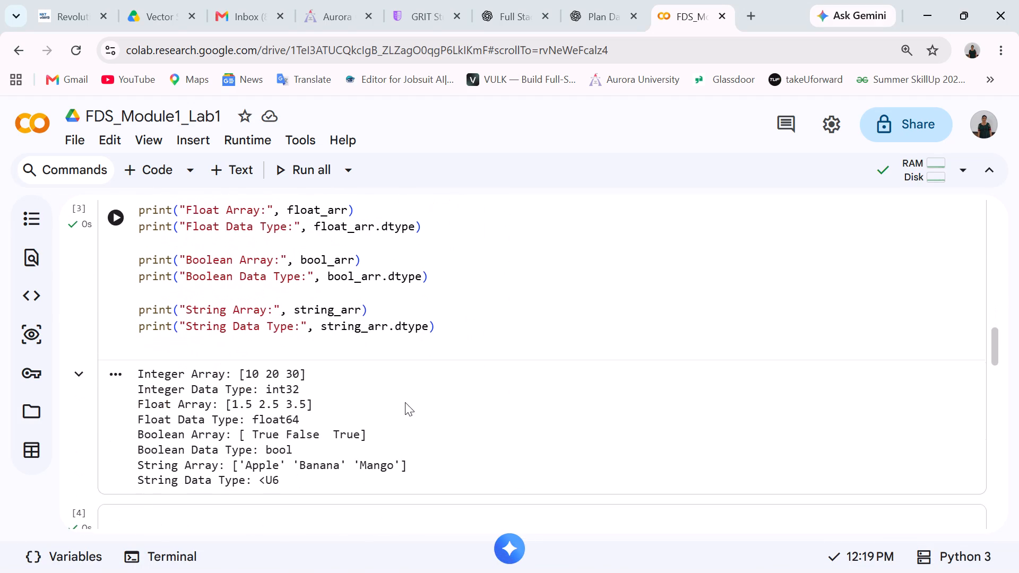
scroll(405, 402, up, 3)
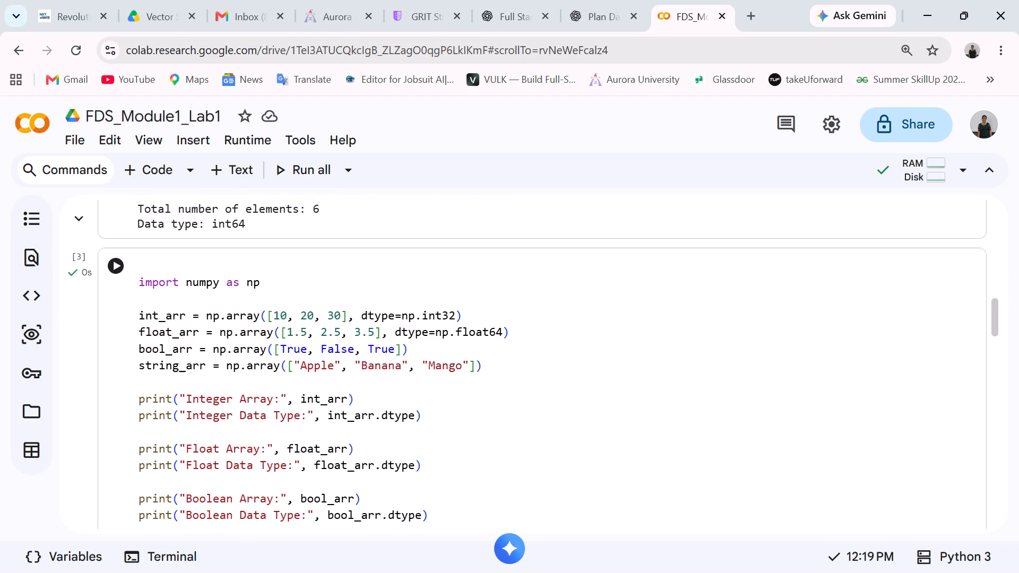
scroll(405, 402, down, 1)
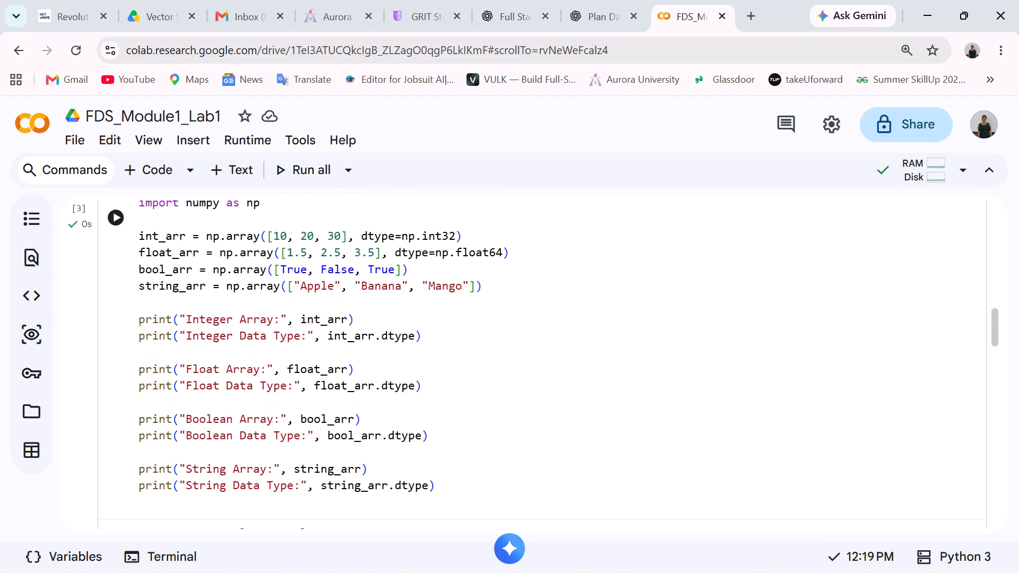
key(F11)
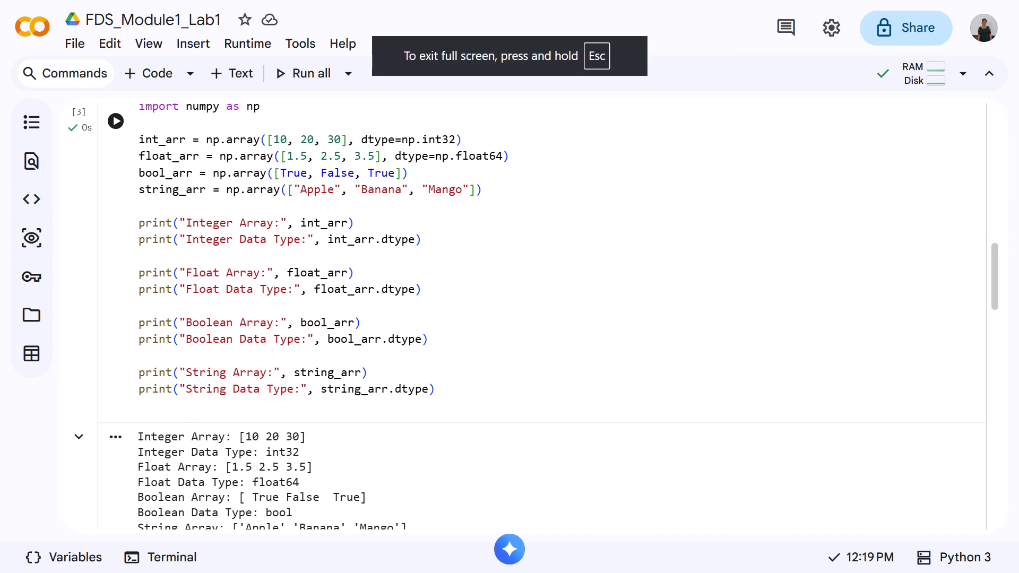
scroll(385, 384, up, 1)
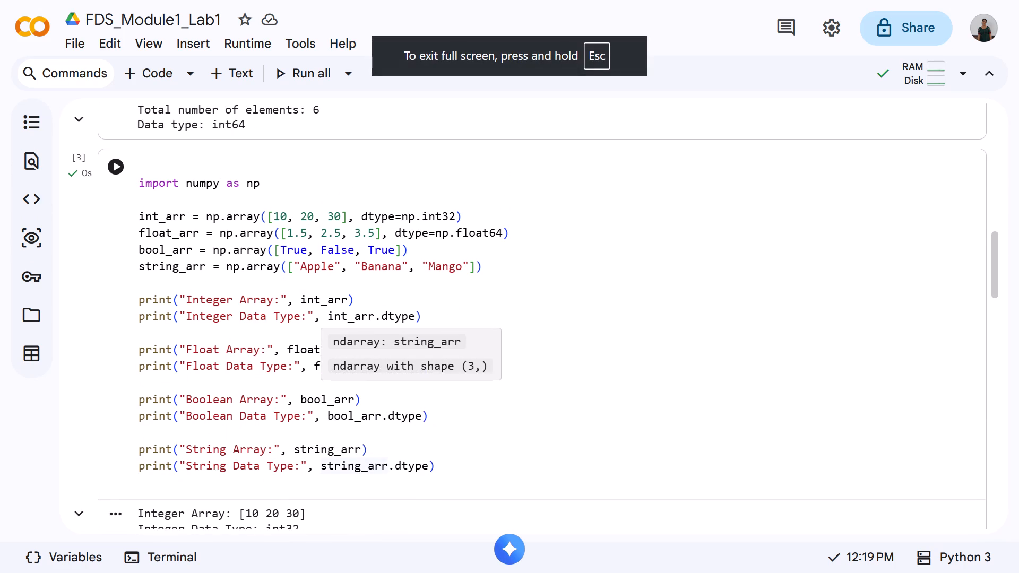
click(991, 258)
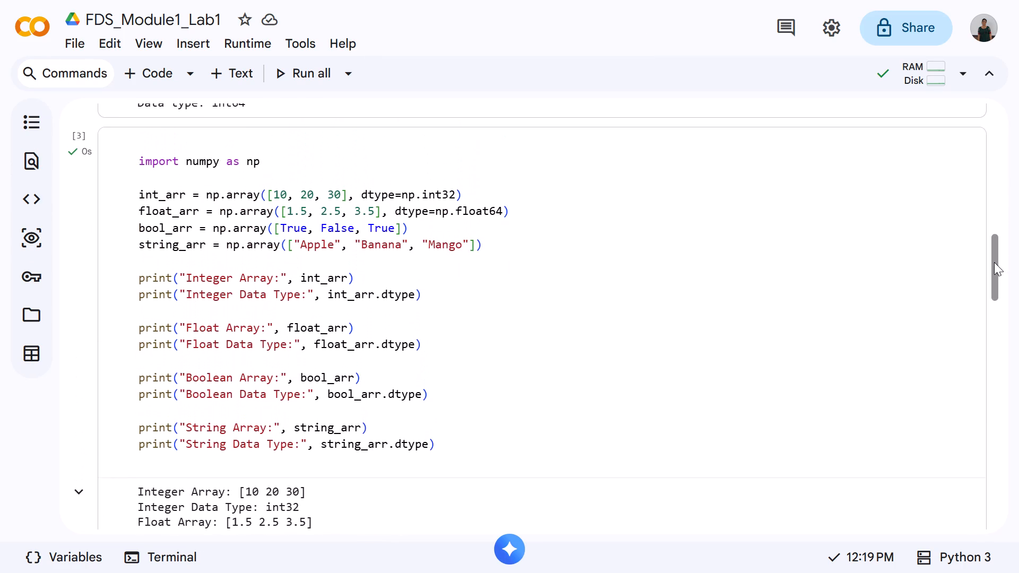
drag(994, 262, 996, 267)
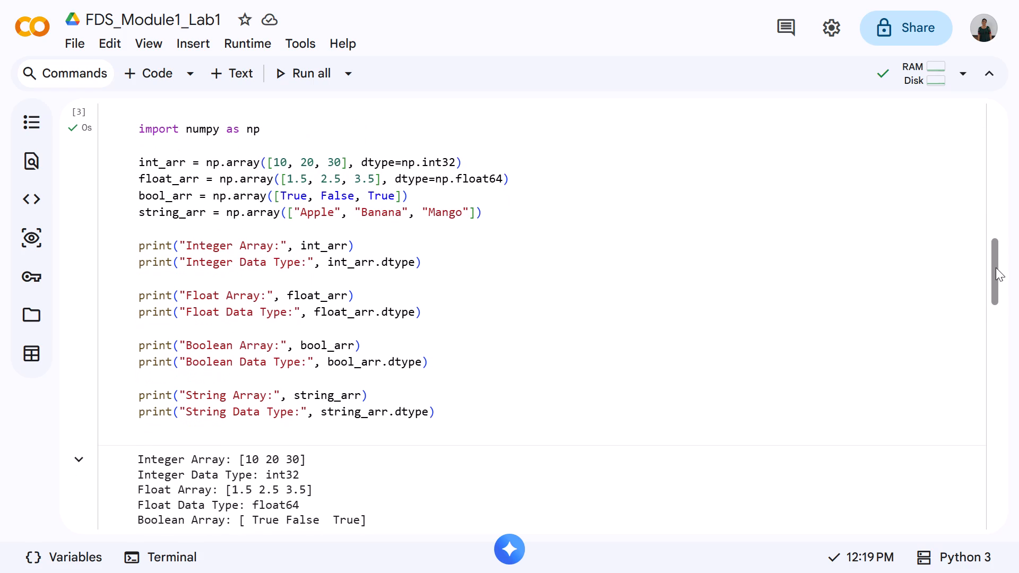
drag(996, 267, 996, 267)
click(997, 265)
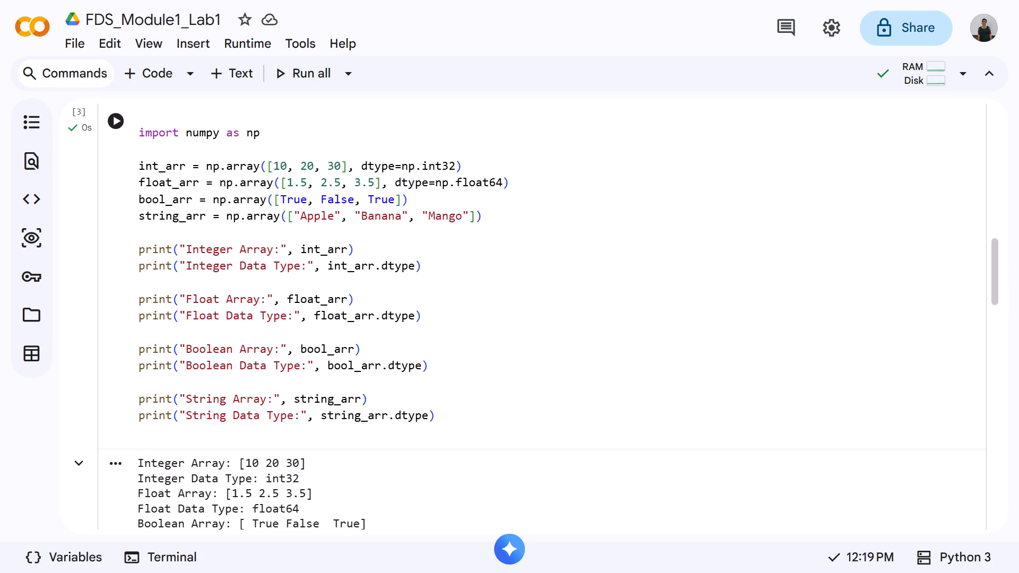
Delete the blank lines after the numpy import and before the Integer Array print statement in the third code cell.
click(186, 155)
key(BackSpace)
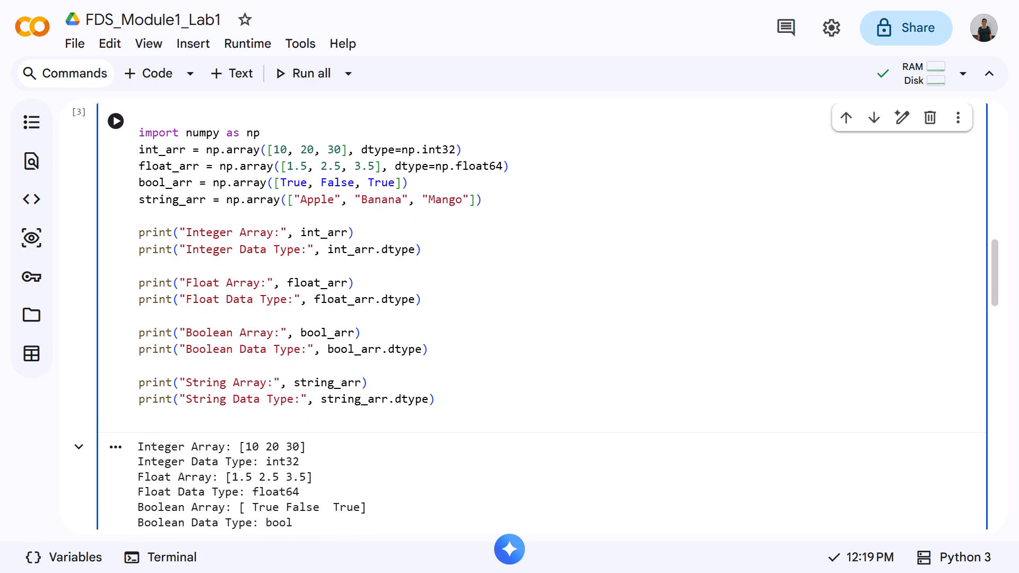
click(194, 219)
key(BackSpace)
scroll(223, 248, down, 1)
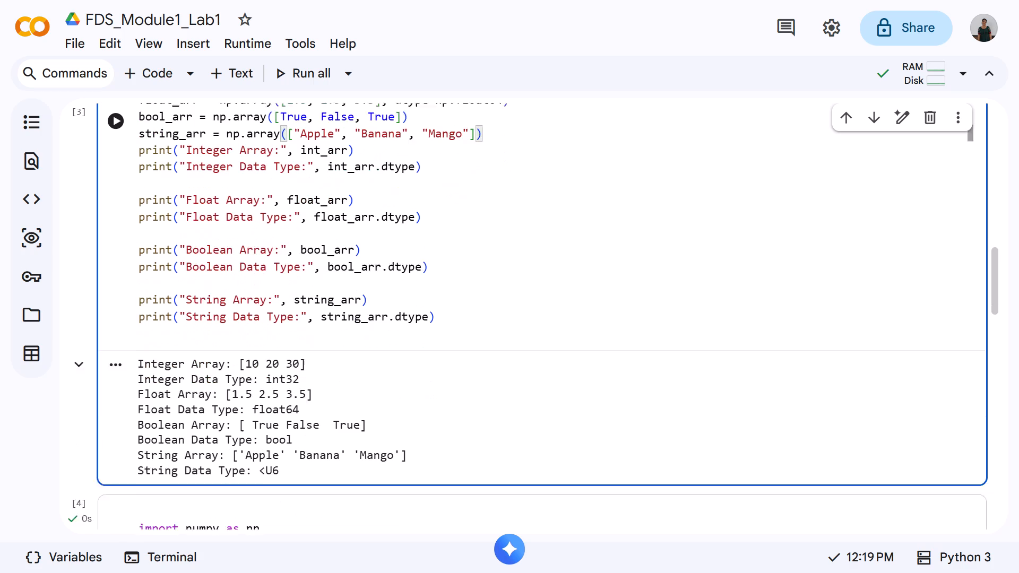
scroll(226, 249, up, 1)
click(80, 311)
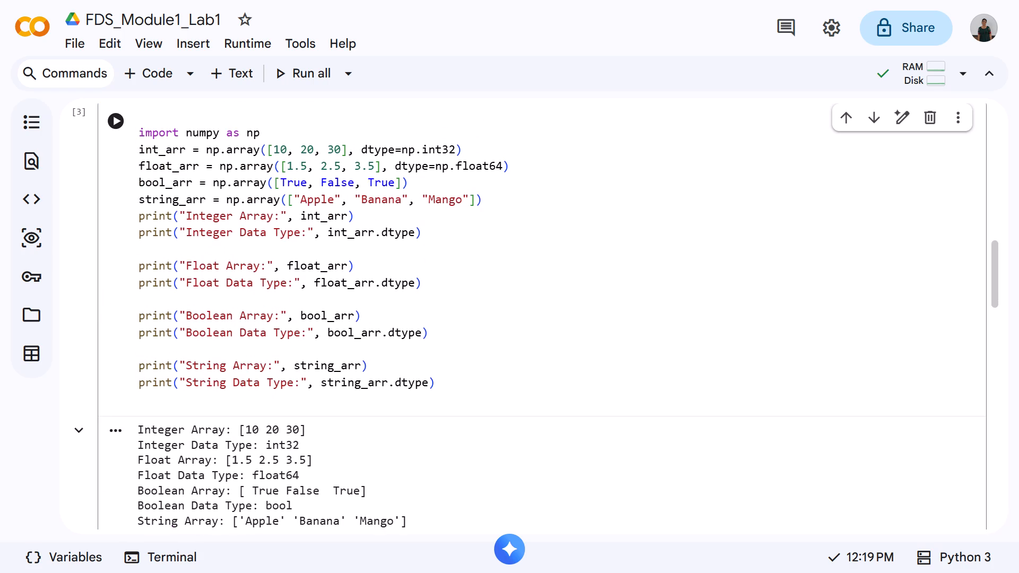
Capture a full-screen screenshot showing the whole third code cell from its import line together with its complete output.
scroll(162, 300, down, 1)
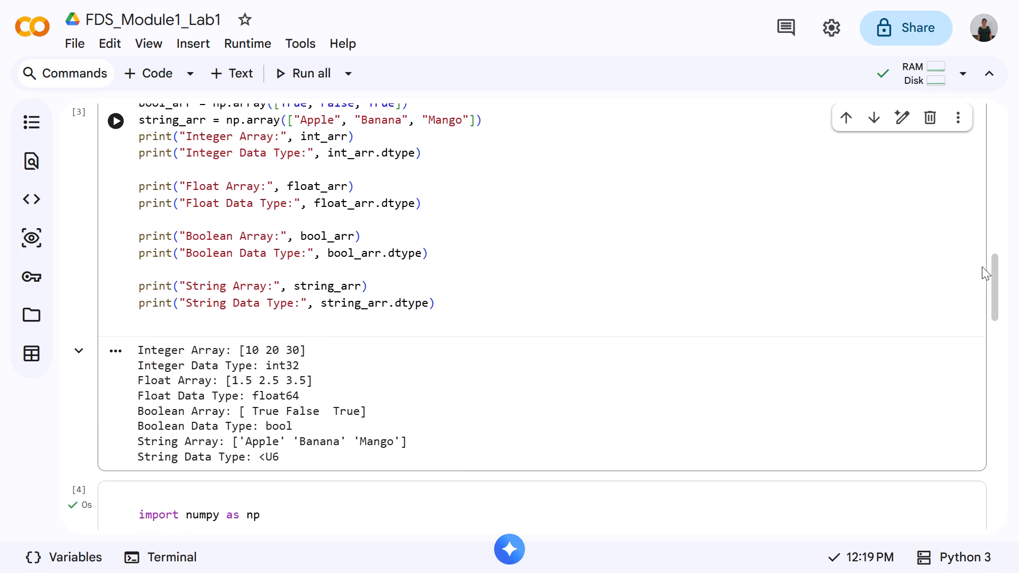
drag(992, 280, 992, 268)
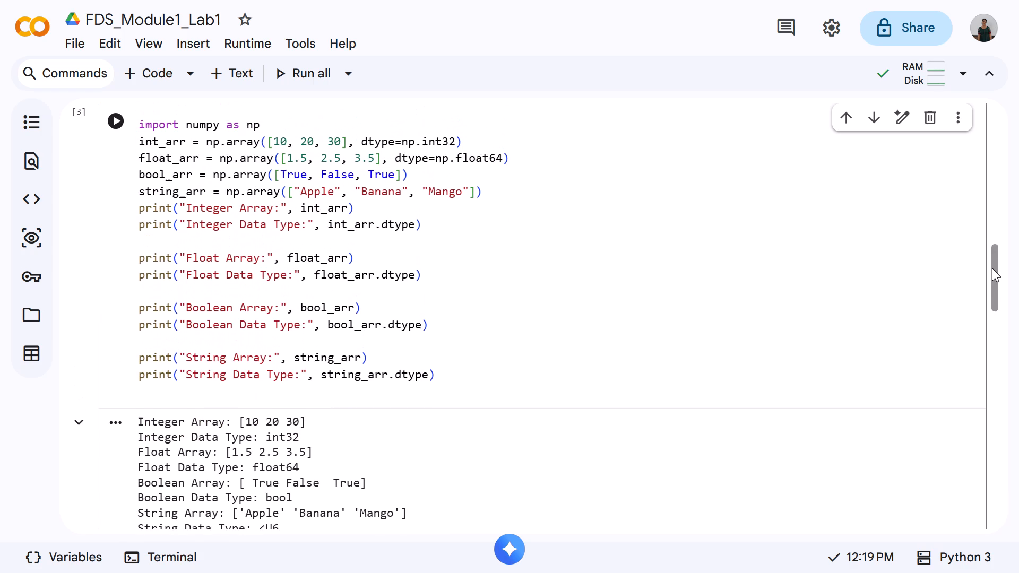
drag(992, 268, 992, 270)
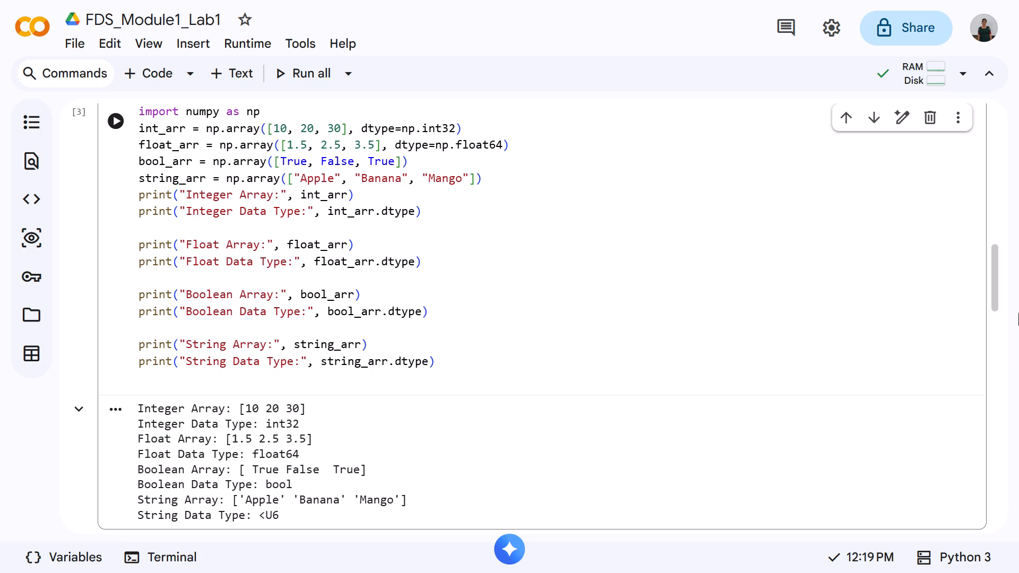
click(1010, 356)
click(1010, 356)
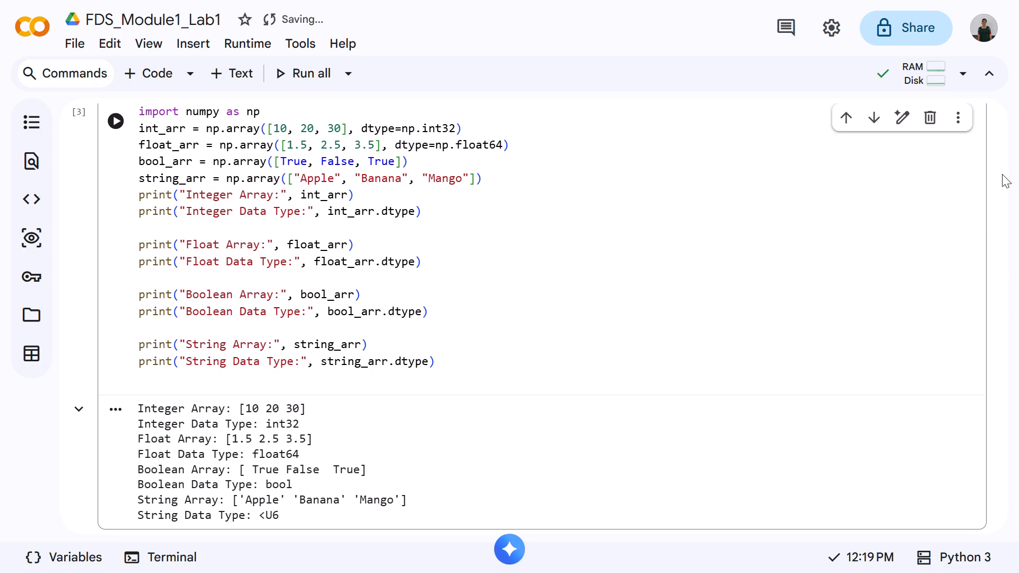
click(1002, 173)
key(Print)
click(483, 31)
click(500, 97)
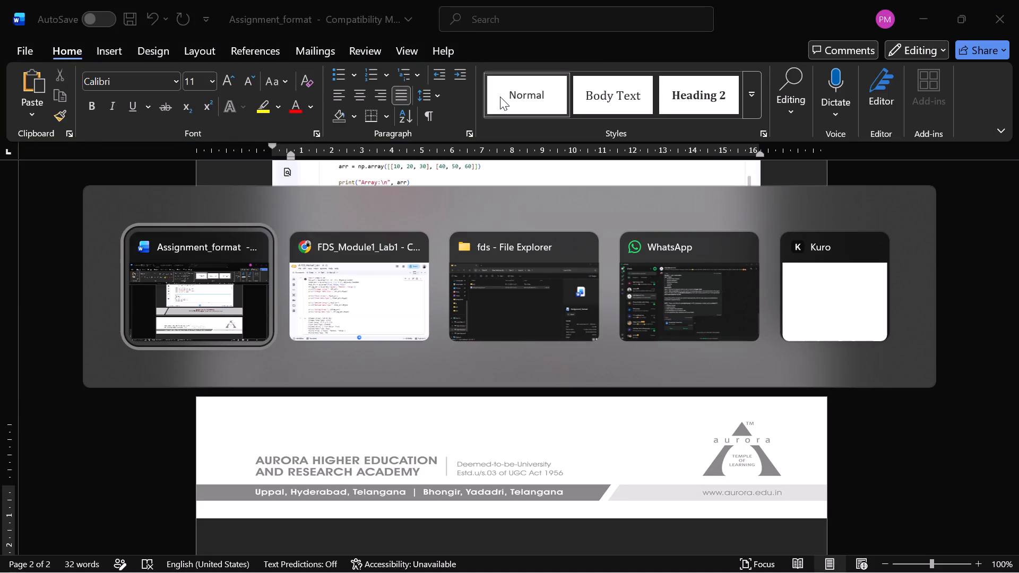
Switch to Word and paste the third cell's screenshot on the second page, adding three new lines beneath it.
key(ctrl+v)
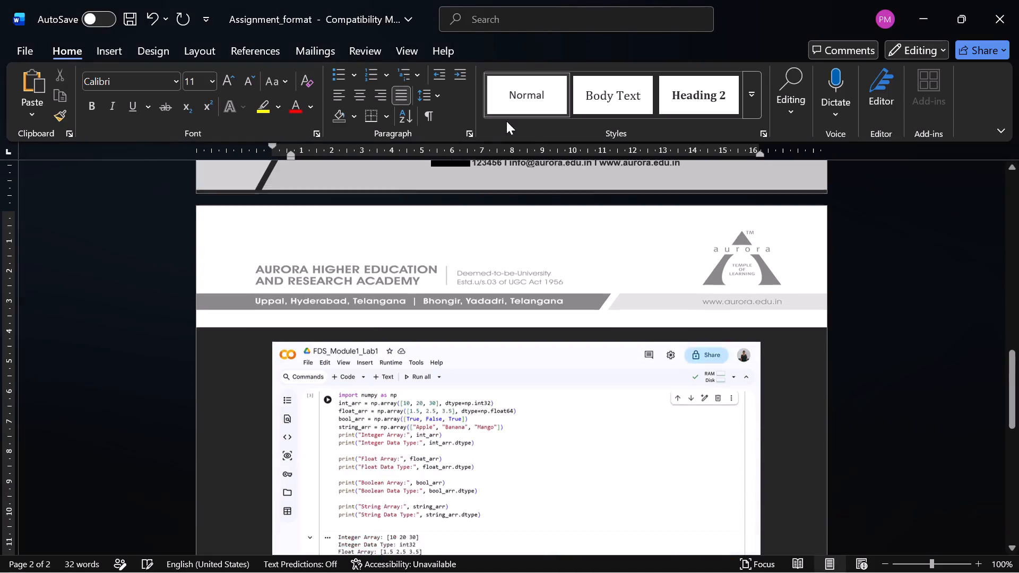
click(781, 524)
key(Return)
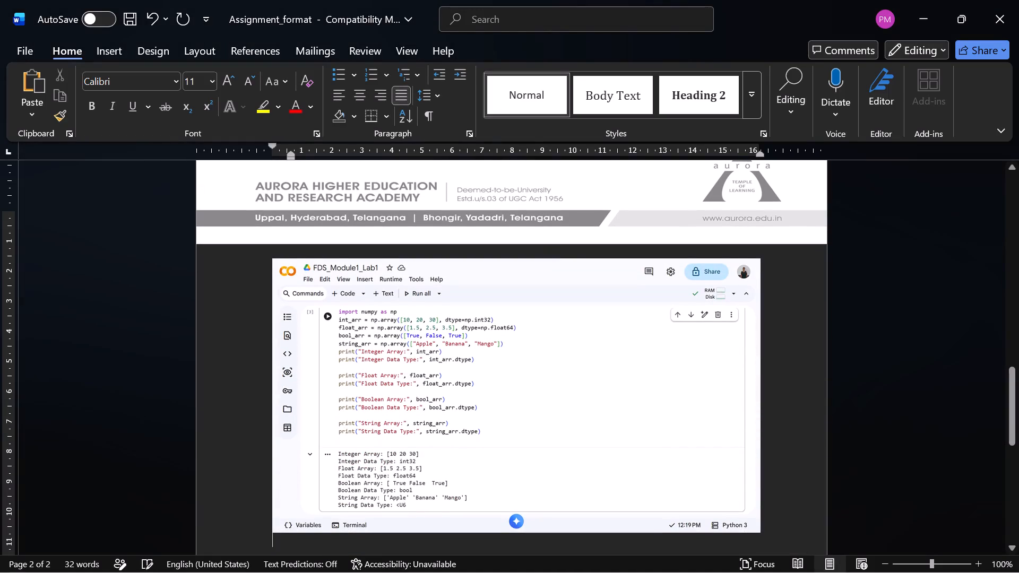
key(Return)
key(Return)
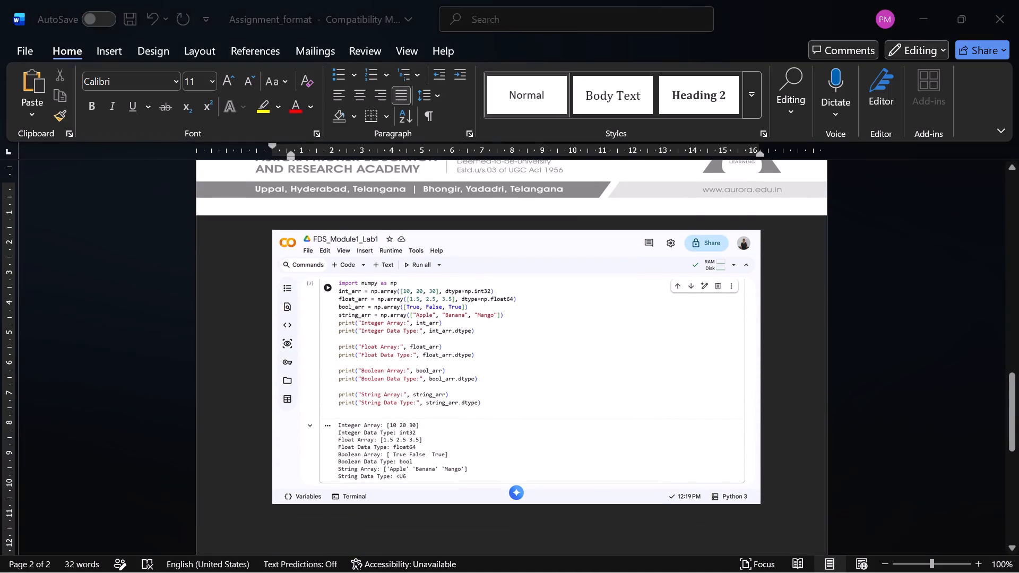
Switch to Chrome and capture a full-screen screenshot of the fourth code cell, on array indexing, with its output.
scroll(517, 371, down, 2)
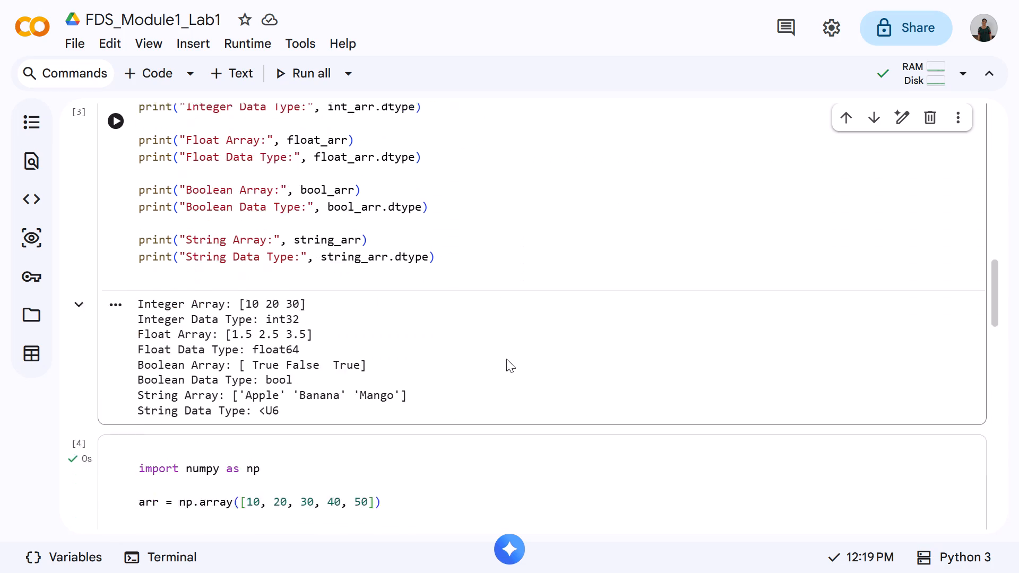
scroll(506, 359, down, 4)
scroll(506, 357, up, 1)
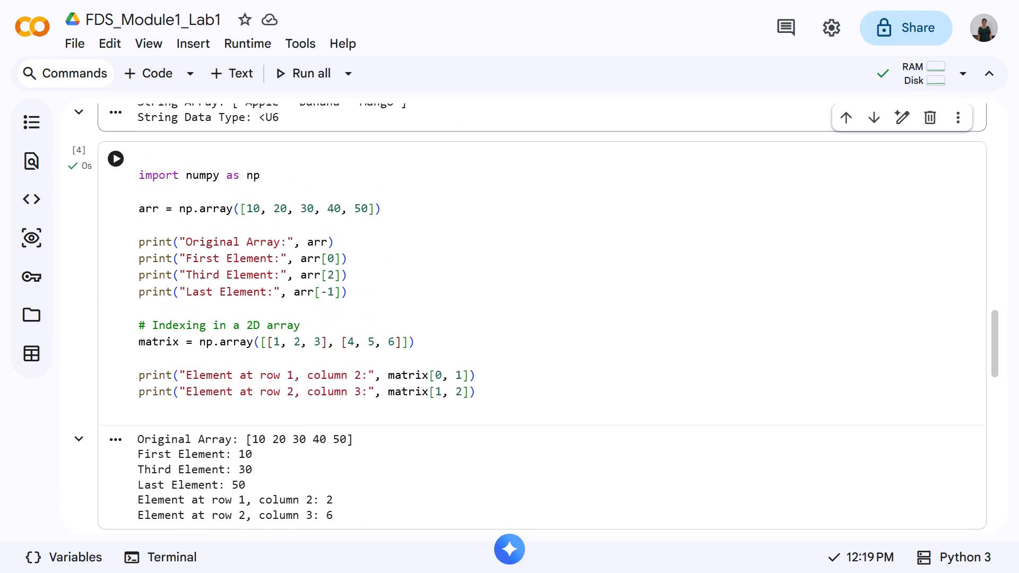
scroll(506, 357, down, 1)
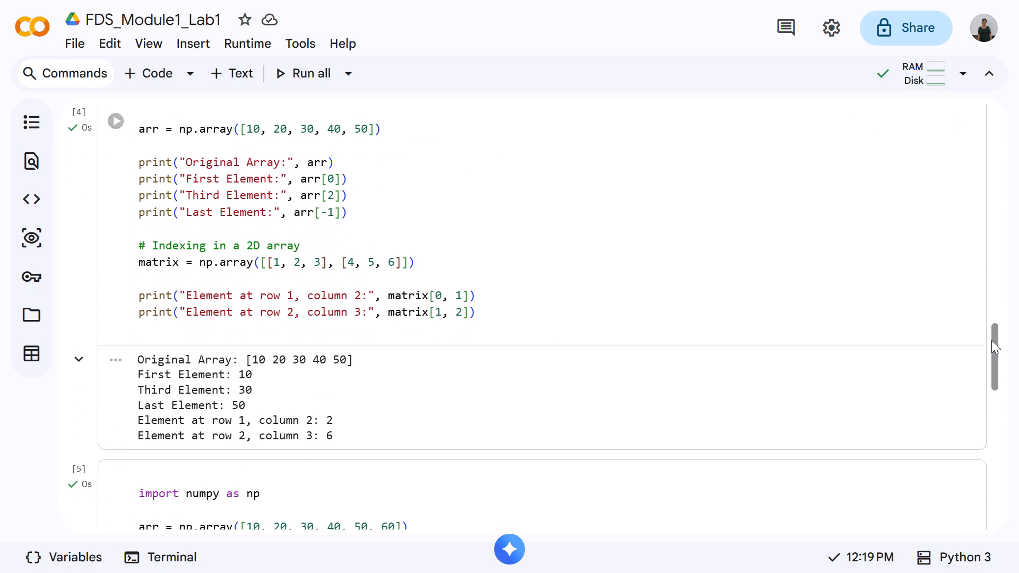
drag(991, 343, 990, 337)
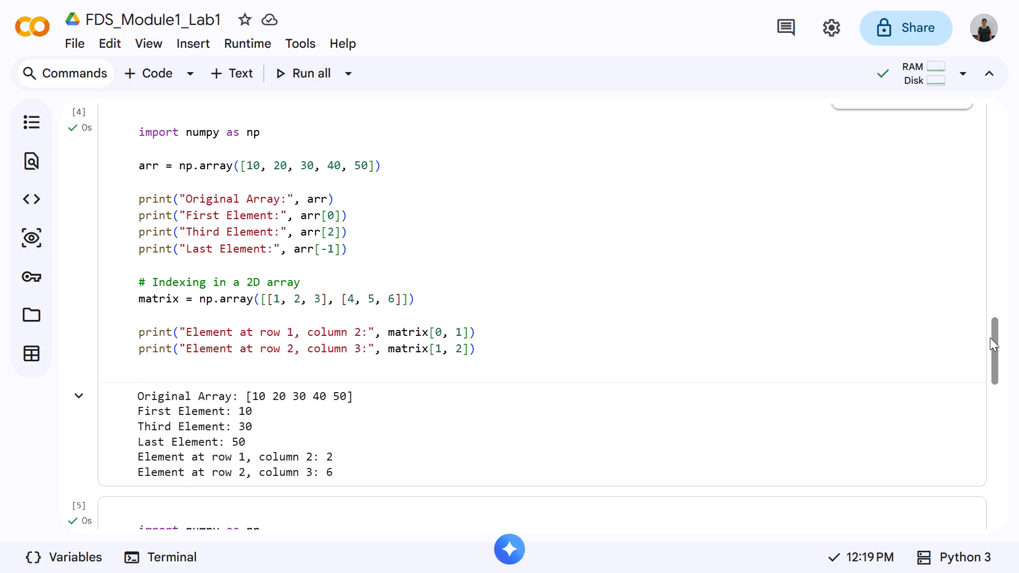
key(Print)
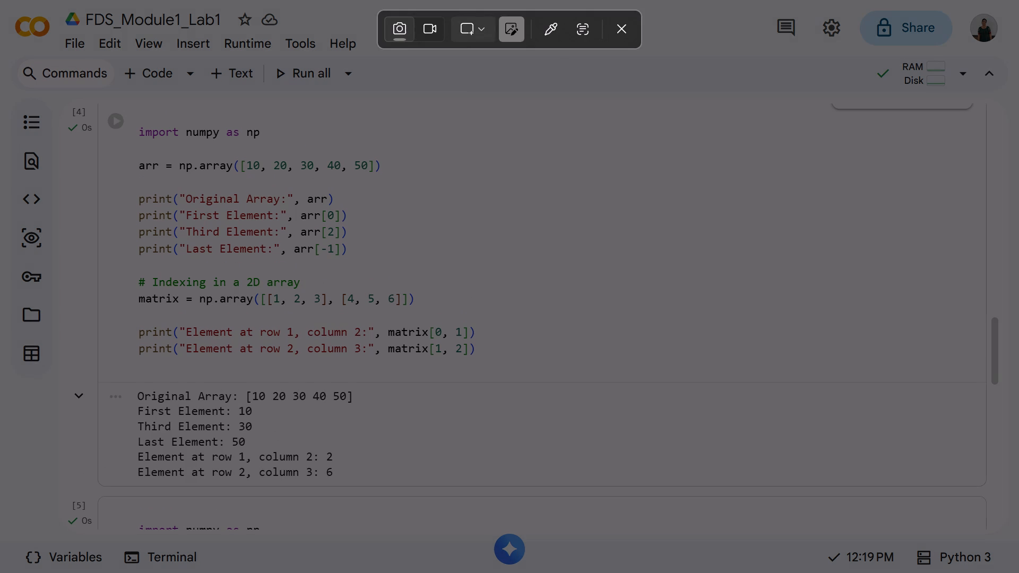
click(478, 37)
click(488, 106)
click(479, 38)
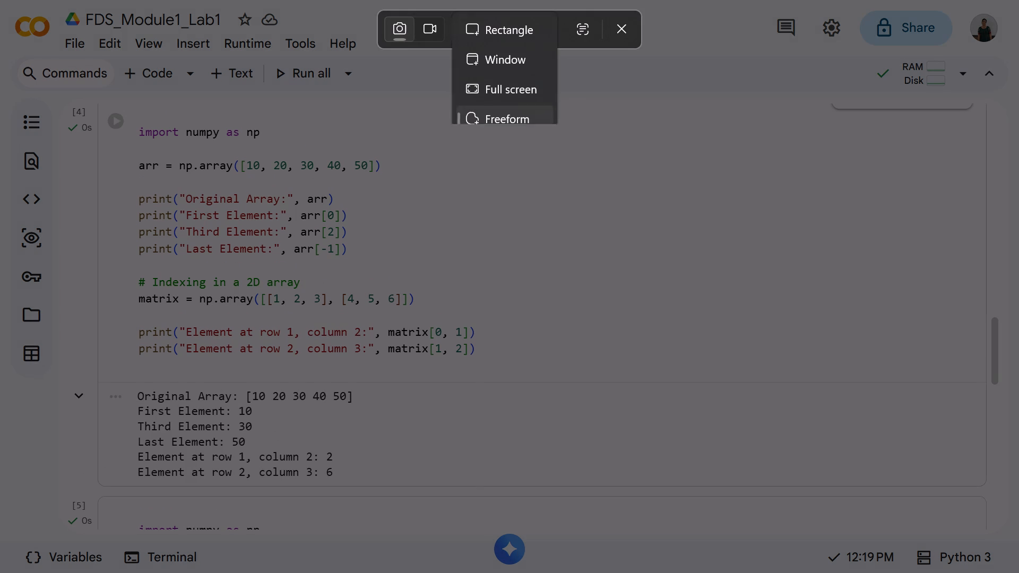
click(486, 94)
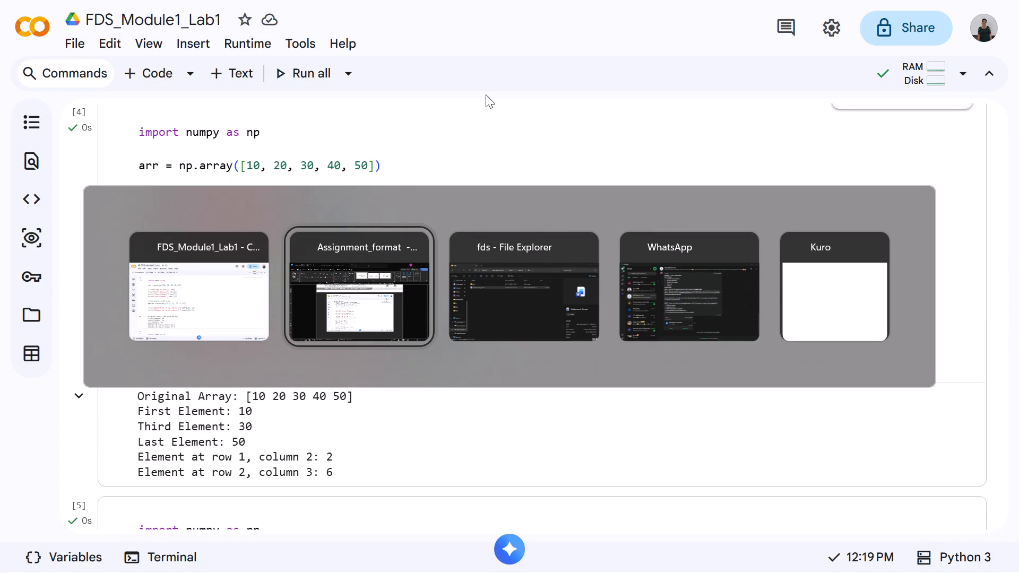
Switch to Word and paste the fourth cell's screenshot beneath the third one, adding two new lines below it.
key(ctrl+v)
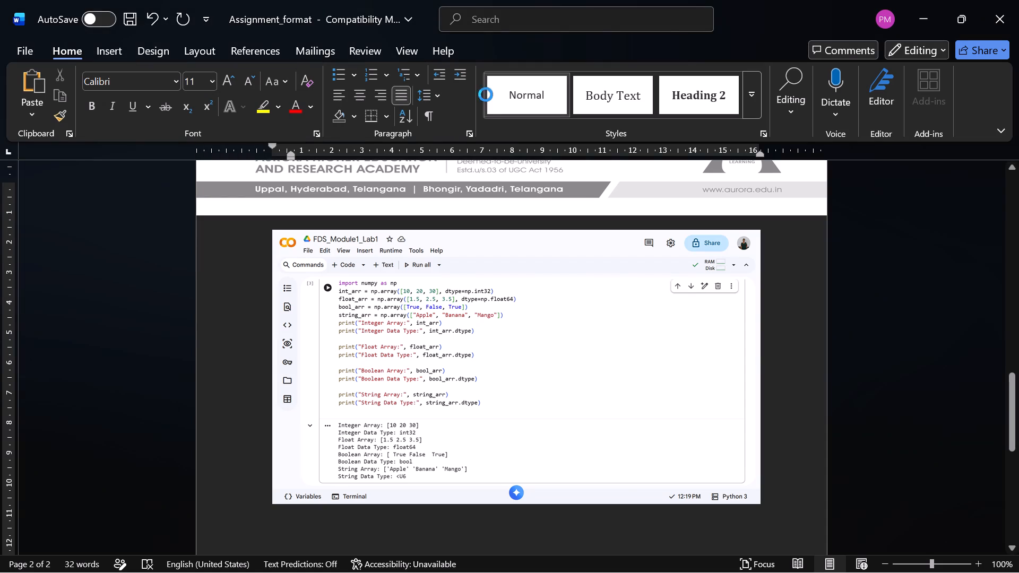
click(788, 506)
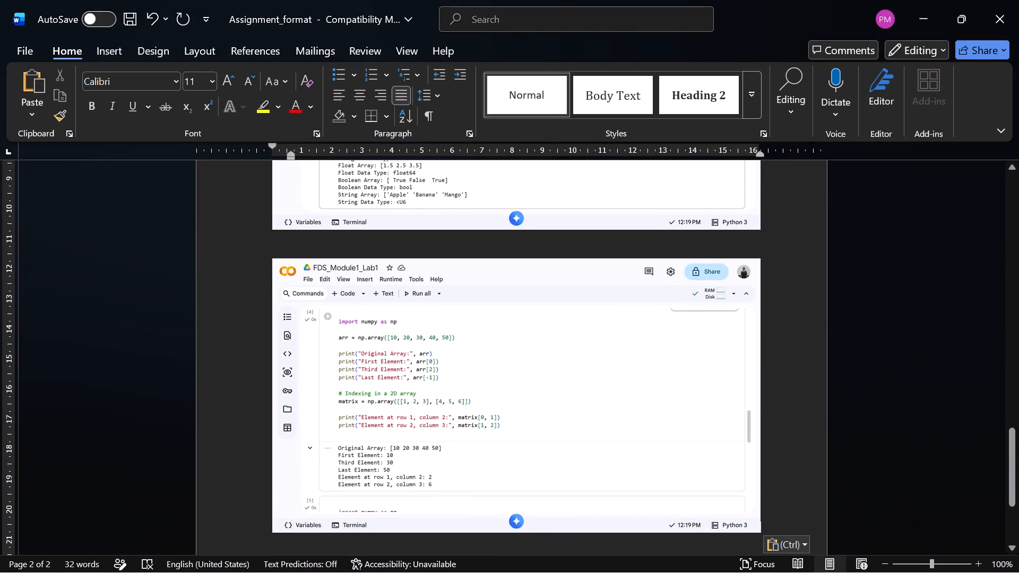
key(Return)
key(Return)
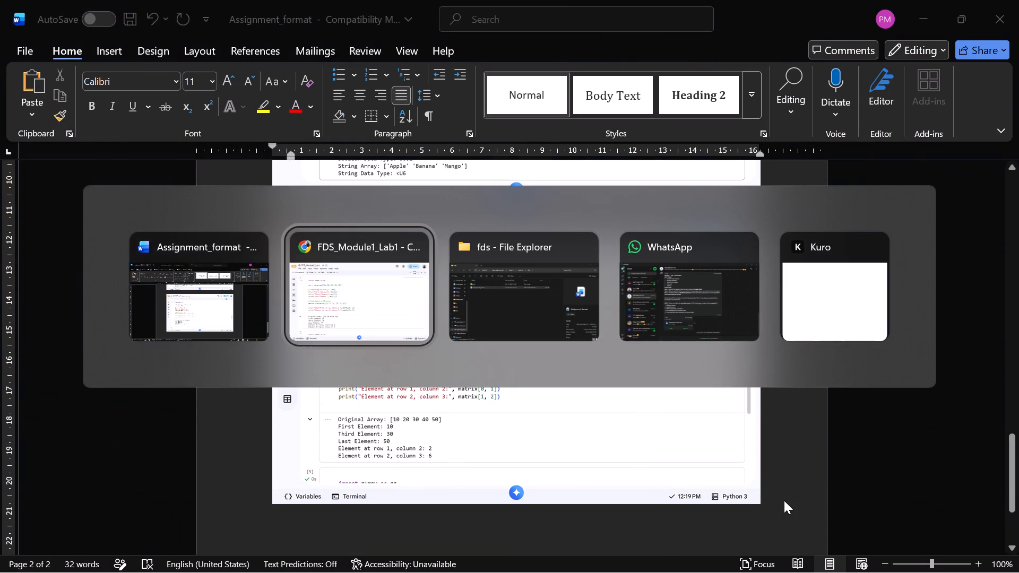
Capture a full-screen screenshot in Chrome of the fifth code cell, on array slicing, together with its output.
scroll(462, 448, down, 5)
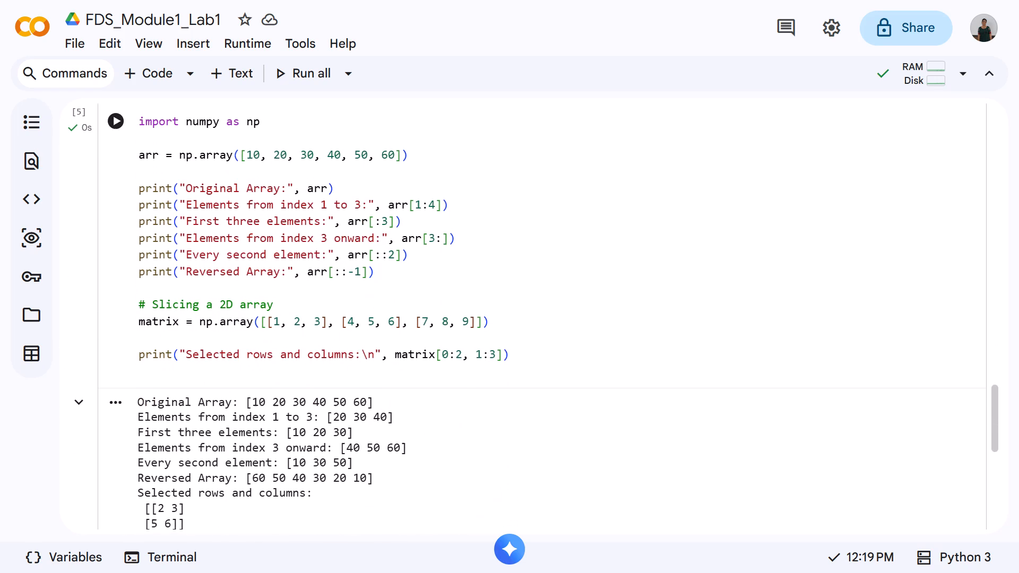
scroll(439, 418, down, 1)
scroll(439, 418, up, 1)
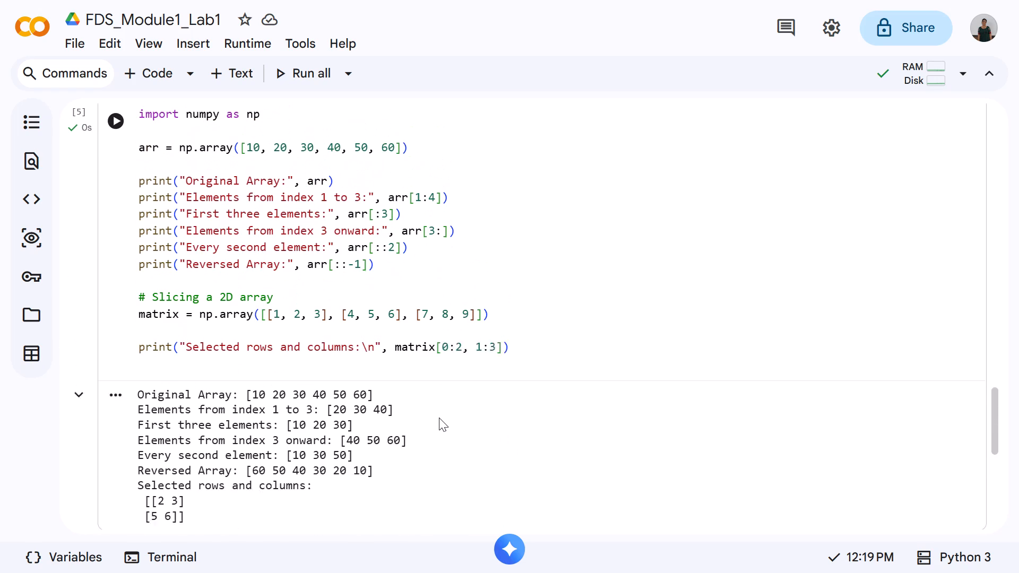
scroll(448, 410, down, 1)
scroll(448, 410, up, 1)
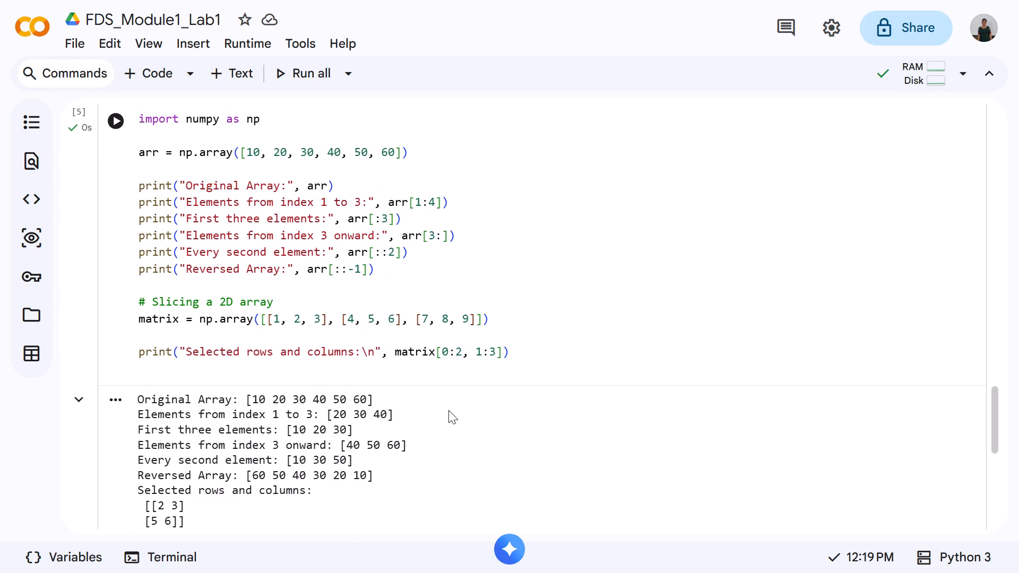
key(Print)
click(473, 40)
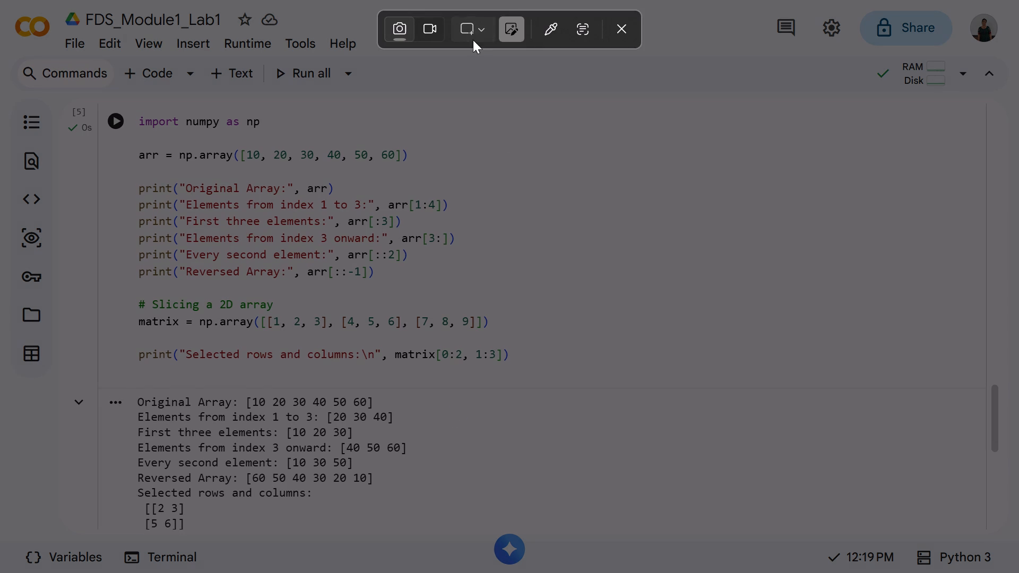
click(486, 90)
Switch to Word and paste the fifth cell's screenshot on the third page, after the fourth one.
scroll(479, 162, left, 1)
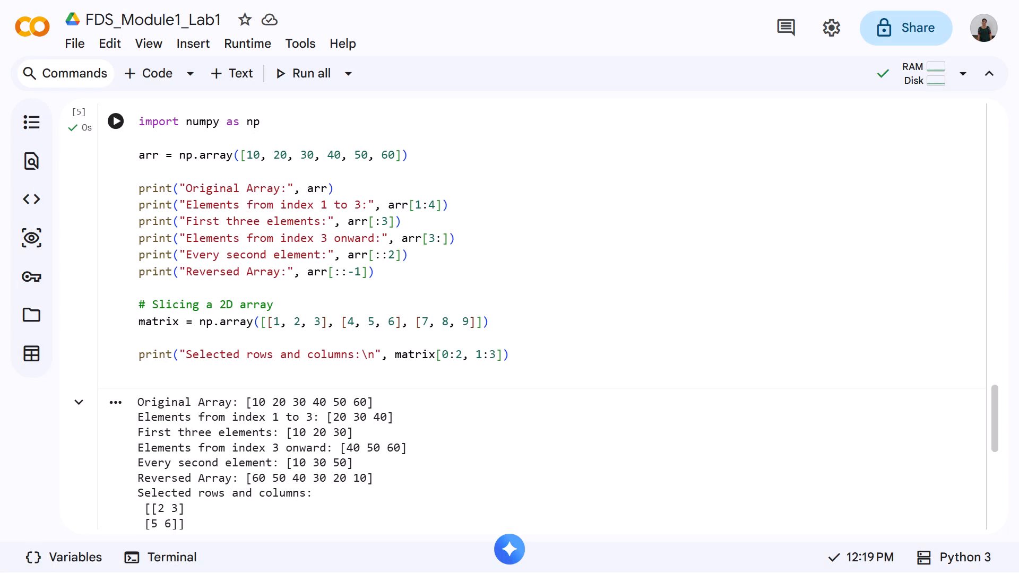
scroll(479, 162, left, 1)
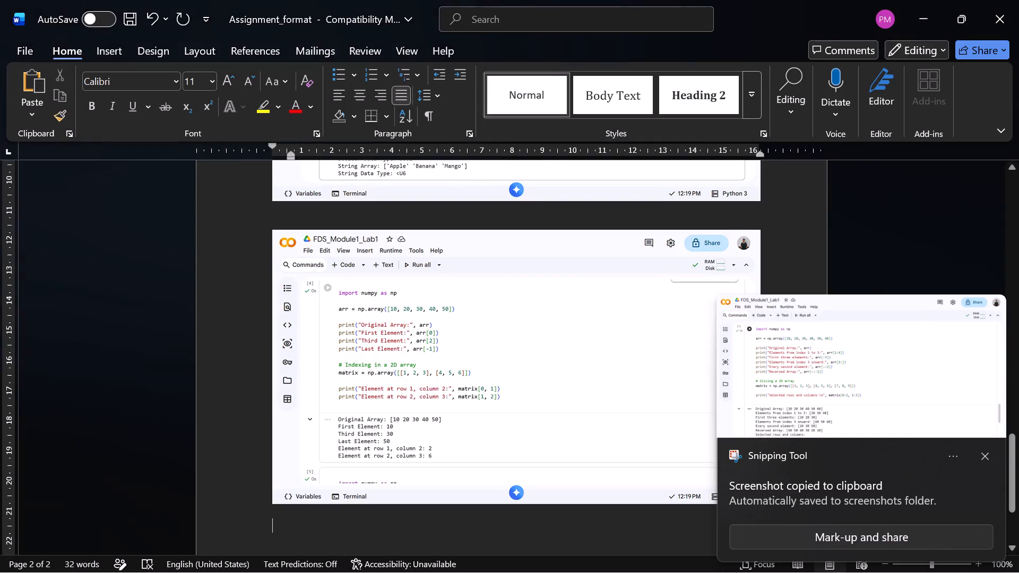
key(ctrl+v)
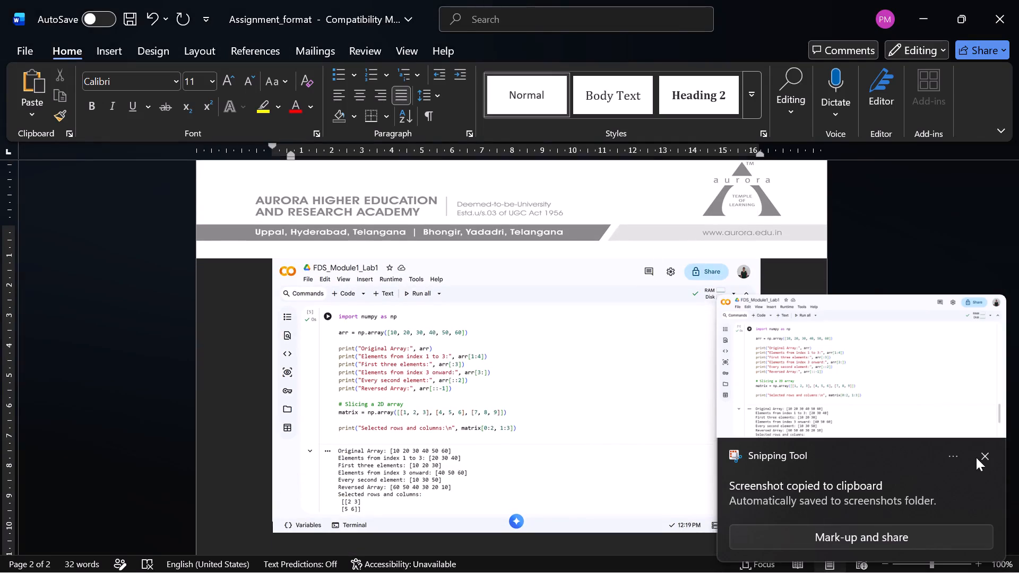
click(985, 454)
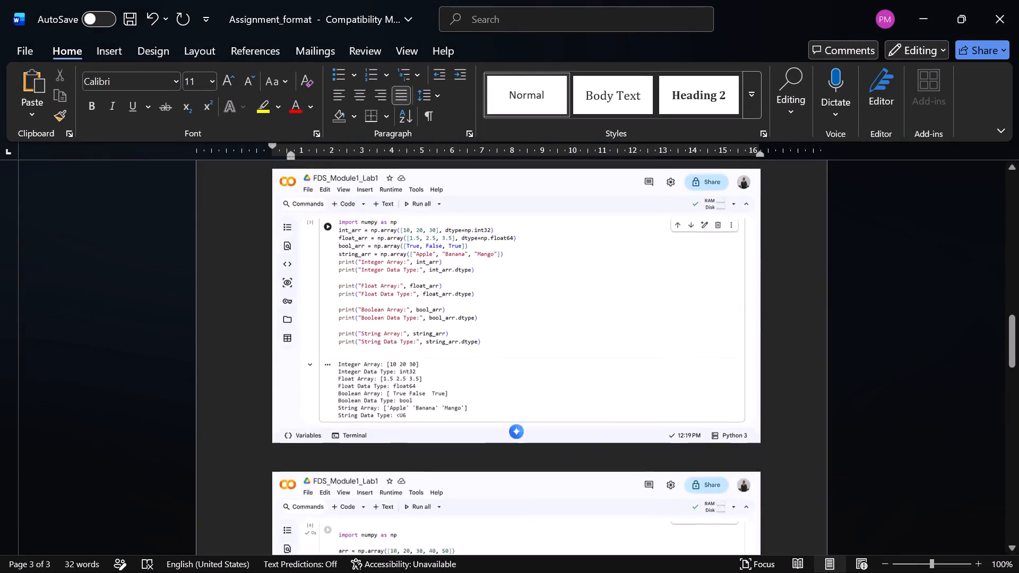
scroll(363, 361, up, 20)
scroll(363, 361, up, 6)
scroll(358, 358, down, 5)
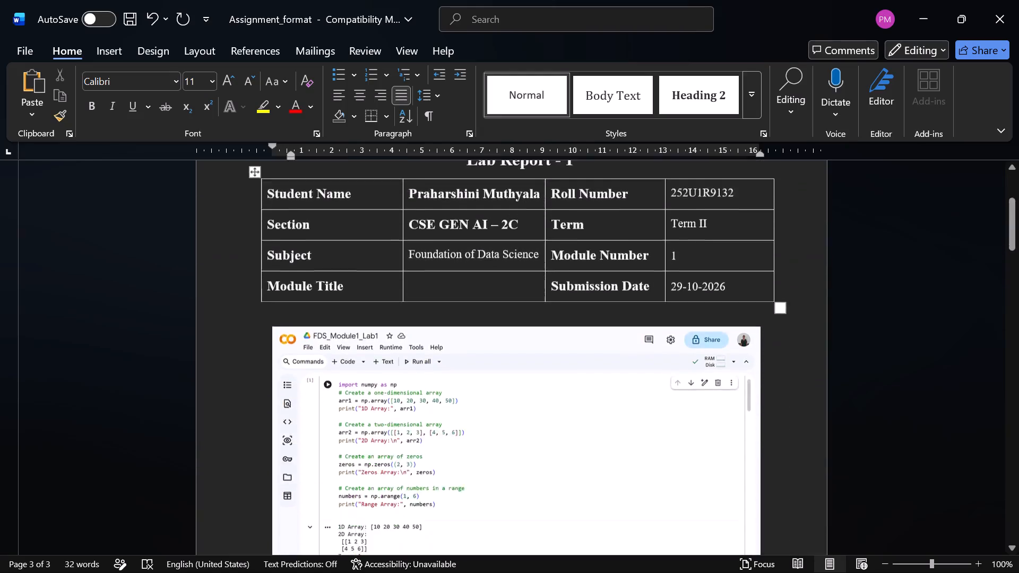
scroll(358, 357, down, 4)
click(562, 413)
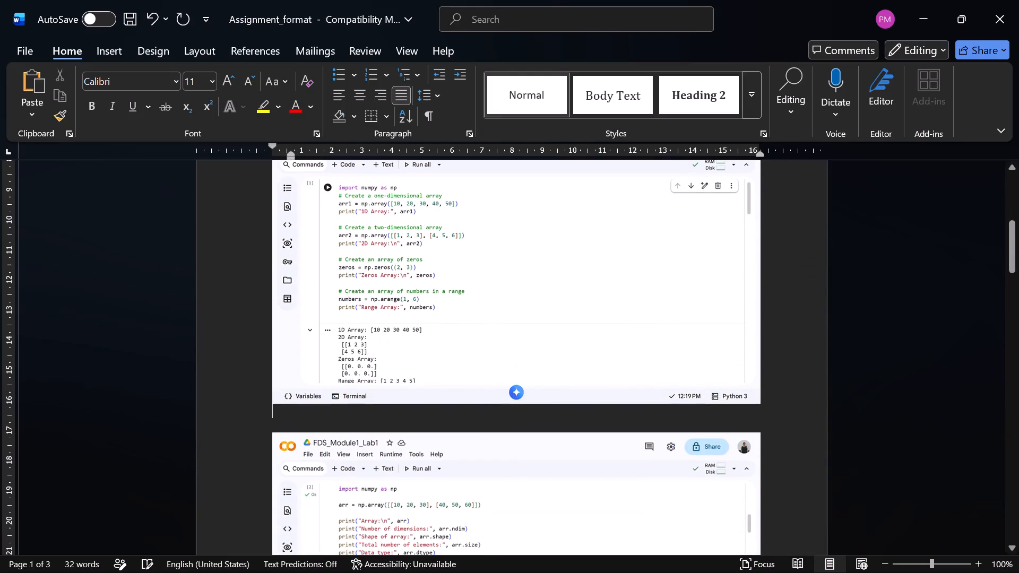
key(Return)
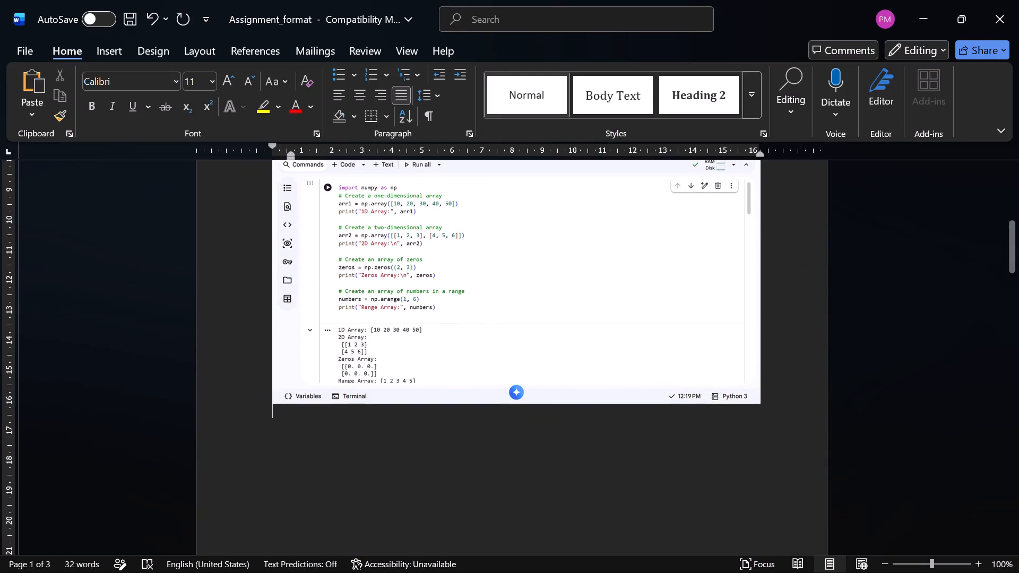
key(ctrl+v)
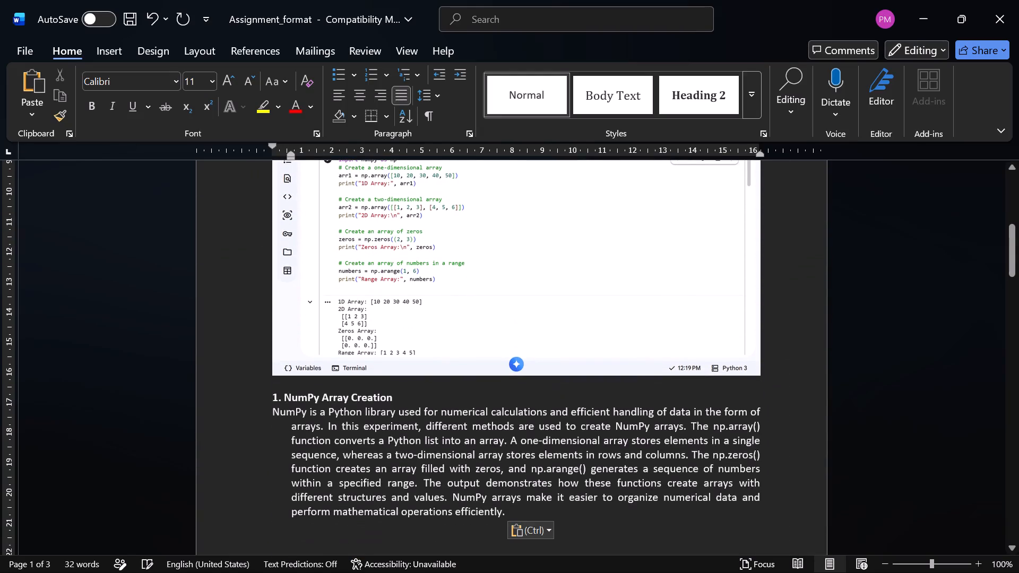
scroll(477, 412, down, 1)
scroll(305, 388, up, 2)
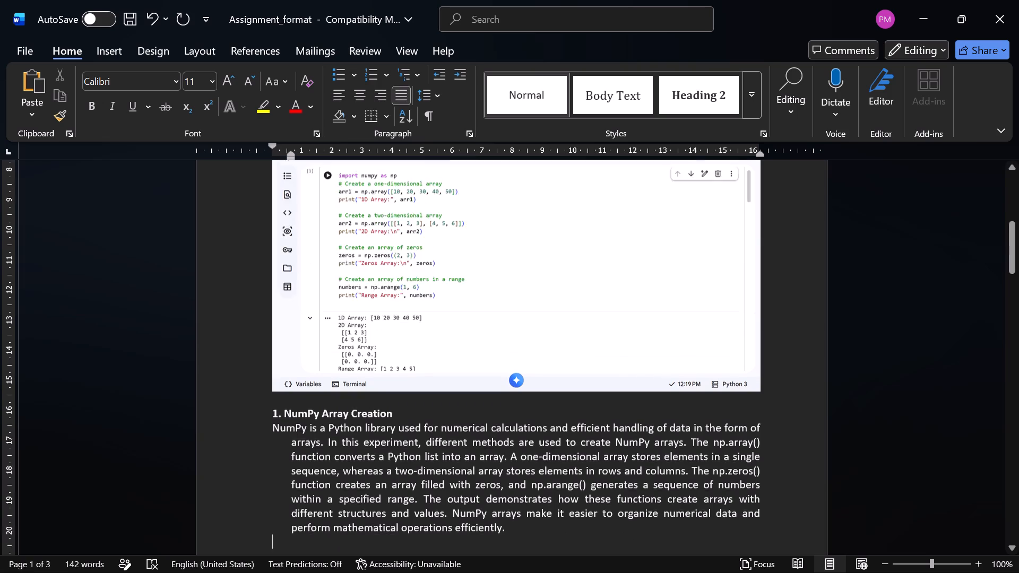
scroll(305, 388, up, 4)
scroll(305, 388, down, 6)
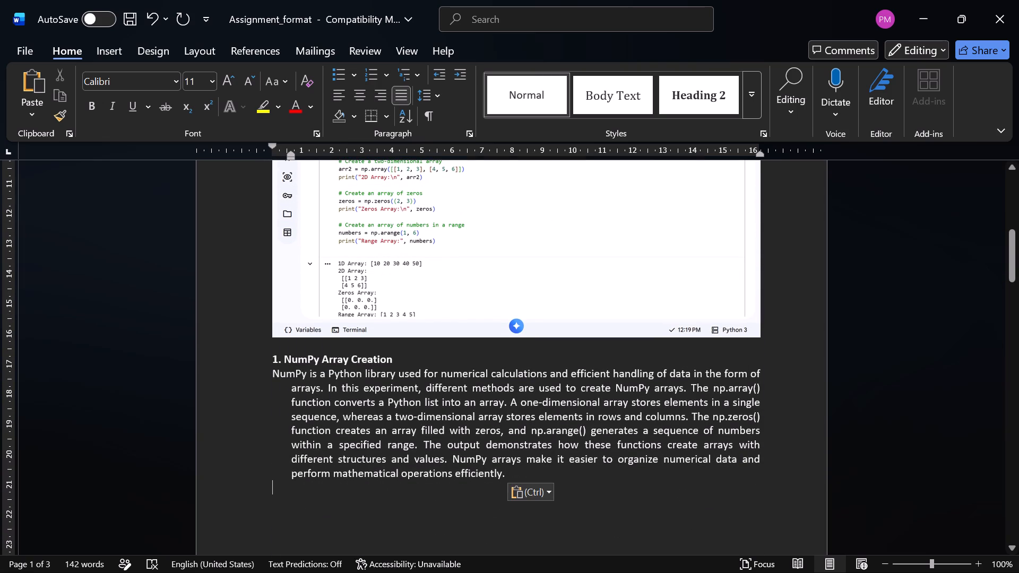
Break the pasted explanation paragraph before "arrays." and before "converts" so those lines start flush with the margin.
click(513, 474)
drag(516, 473, 516, 472)
drag(516, 472, 254, 378)
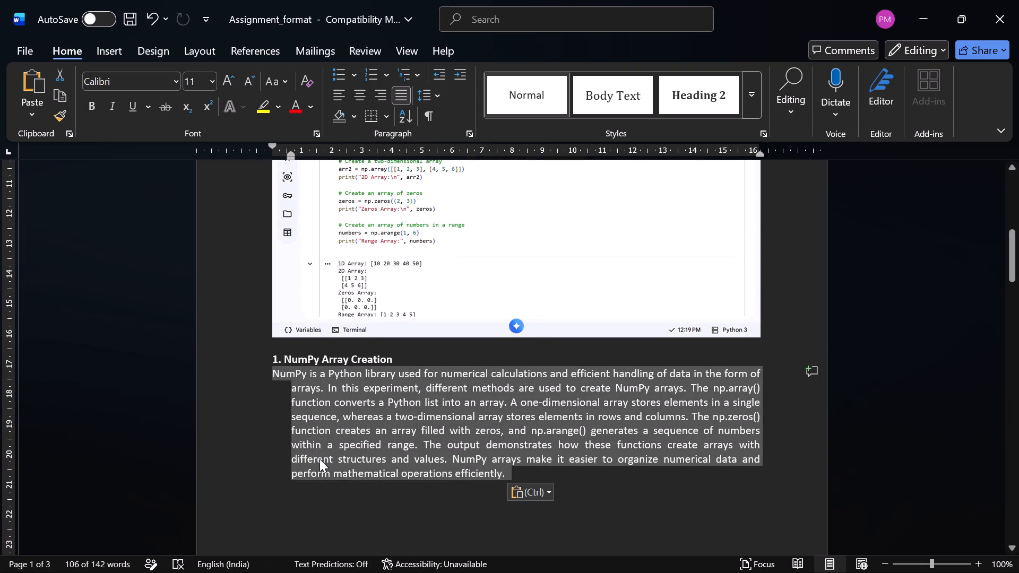
click(319, 459)
click(296, 386)
click(290, 388)
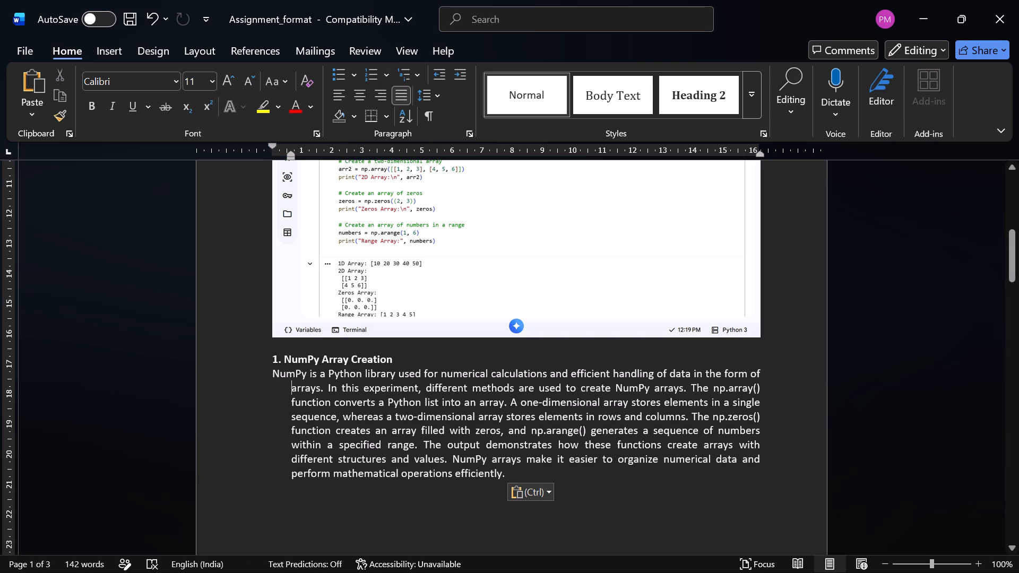
click(293, 156)
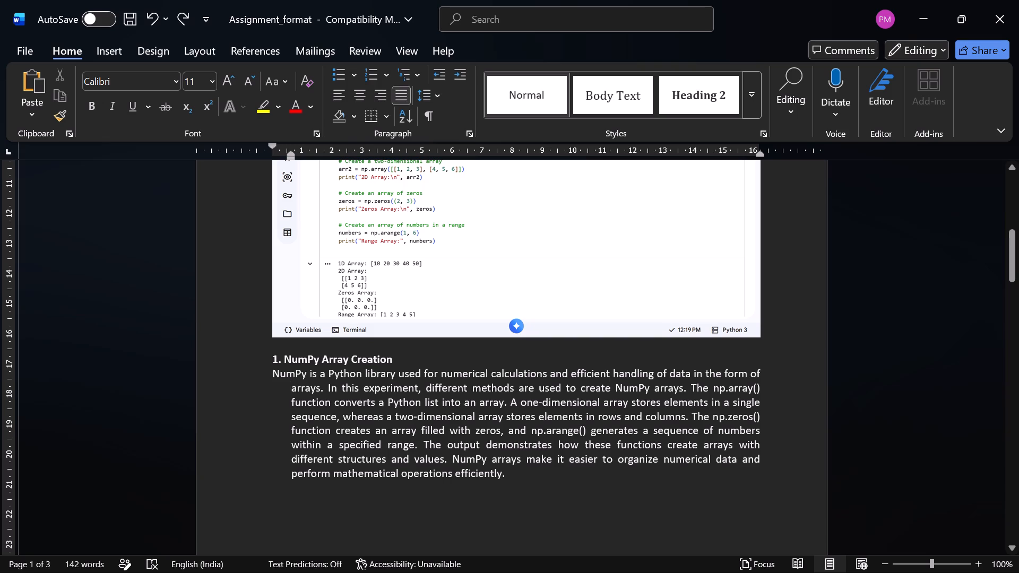
key(BackSpace)
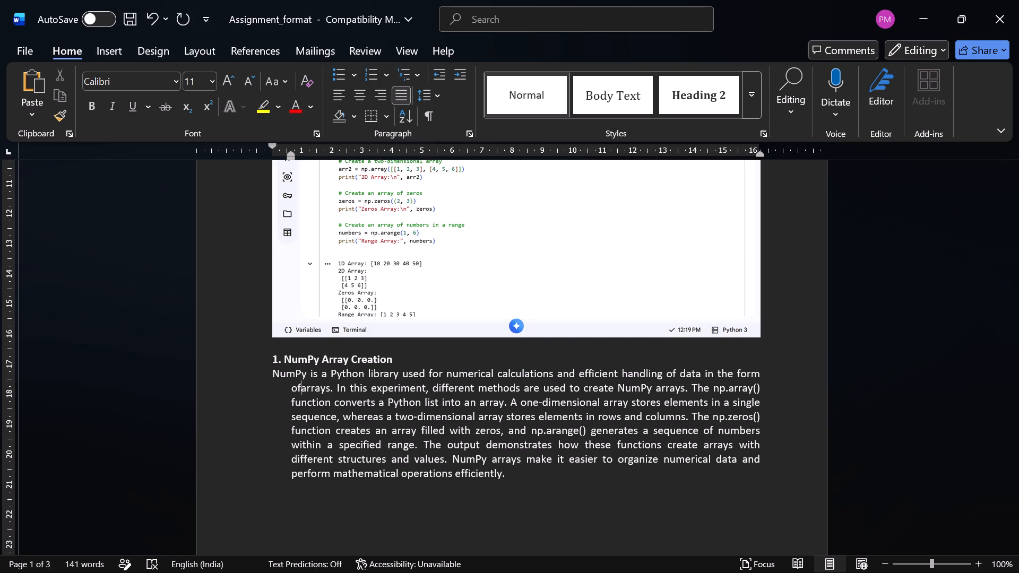
key(Return)
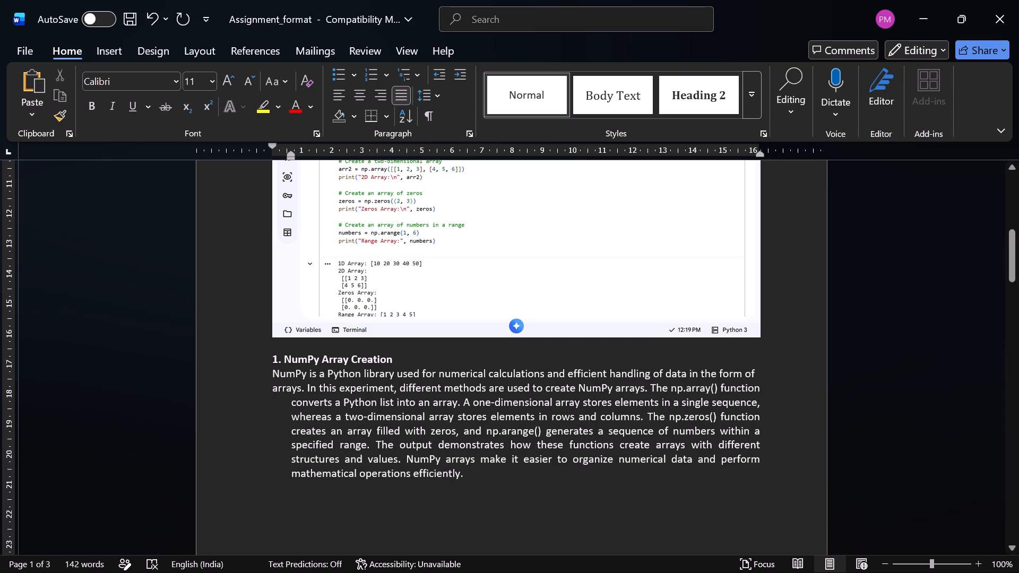
click(293, 406)
key(BackSpace)
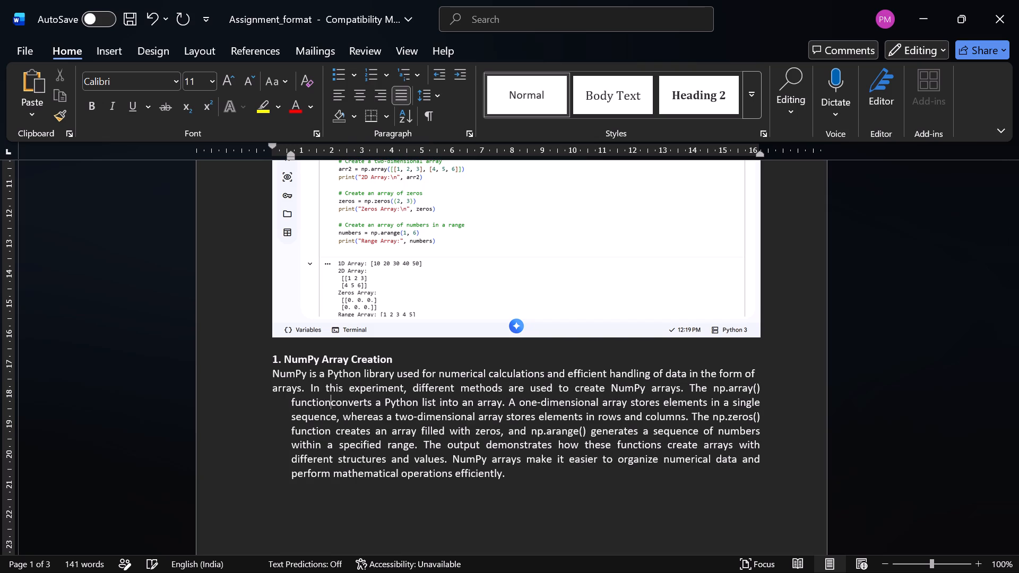
key(Return)
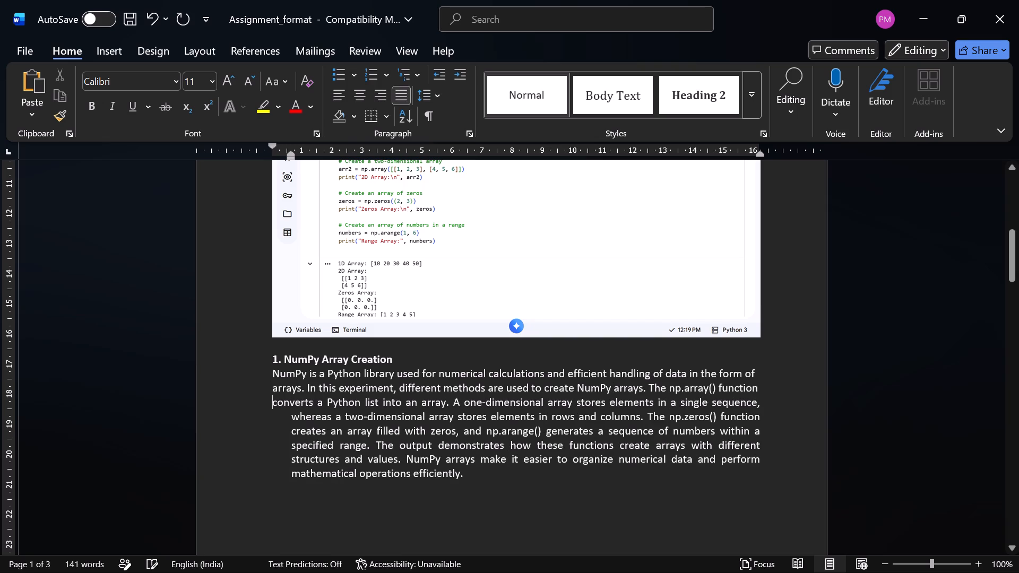
Break the remaining indented lines before "whereas", "creates", "range.", "values." and "efficiently." so they also start flush with the margin.
click(287, 416)
key(BackSpace)
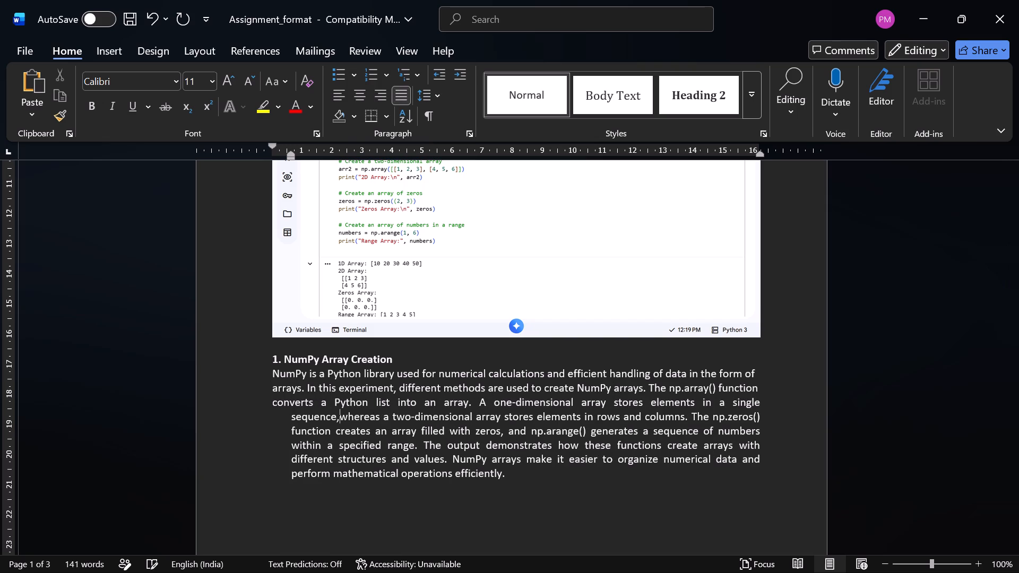
key(Return)
click(287, 431)
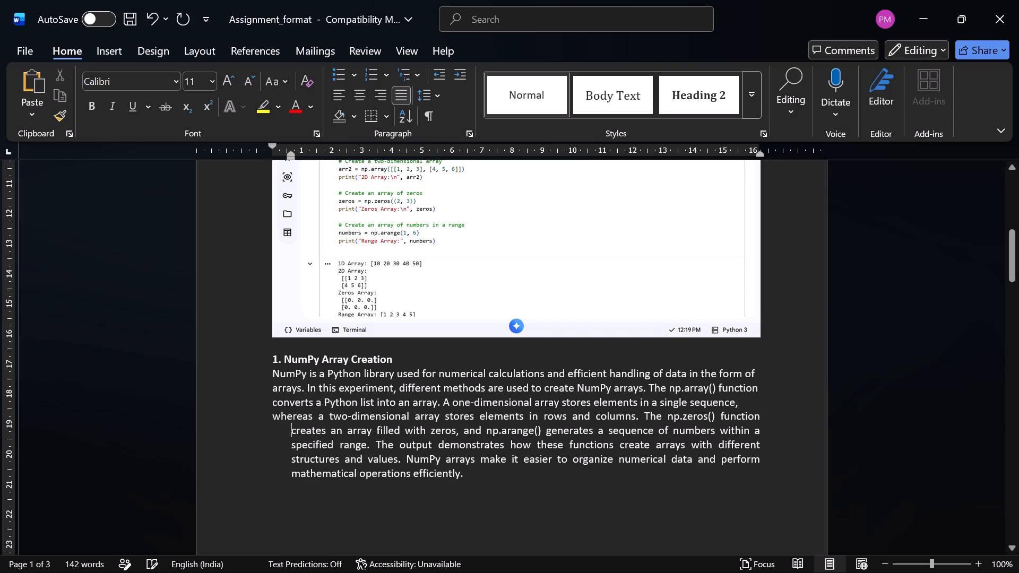
key(BackSpace)
key(Return)
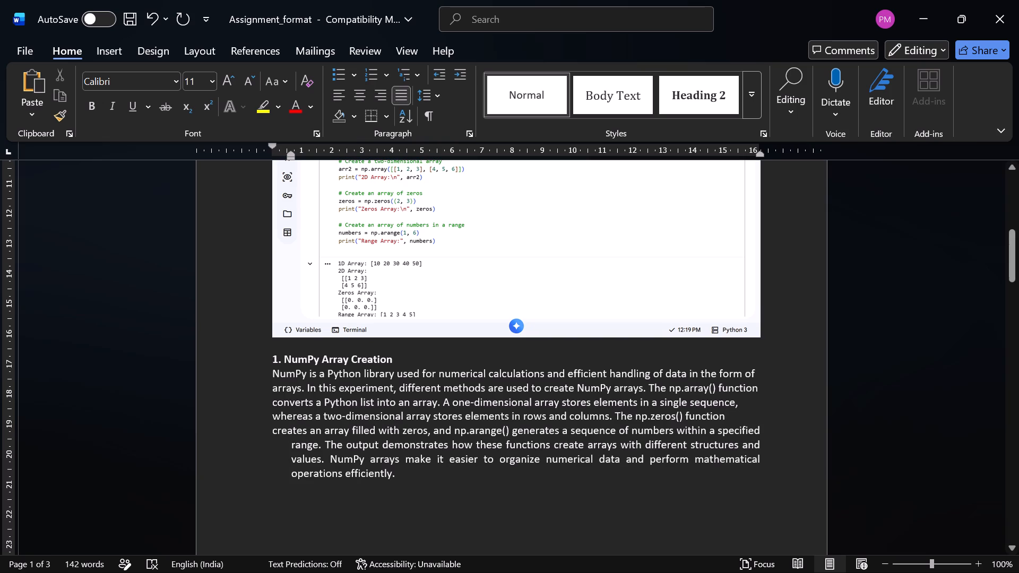
click(291, 448)
key(BackSpace)
key(Return)
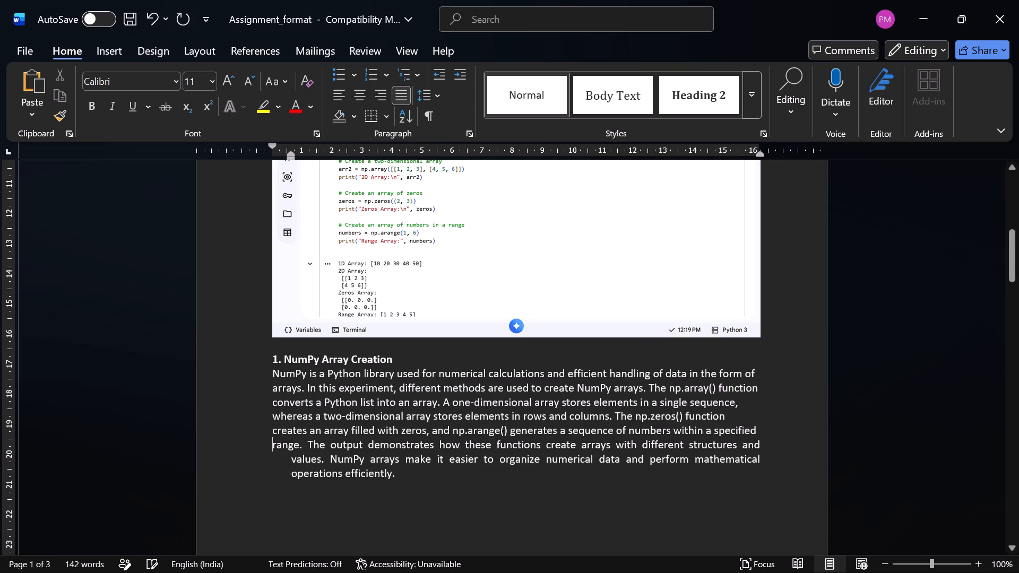
click(285, 455)
key(BackSpace)
key(Return)
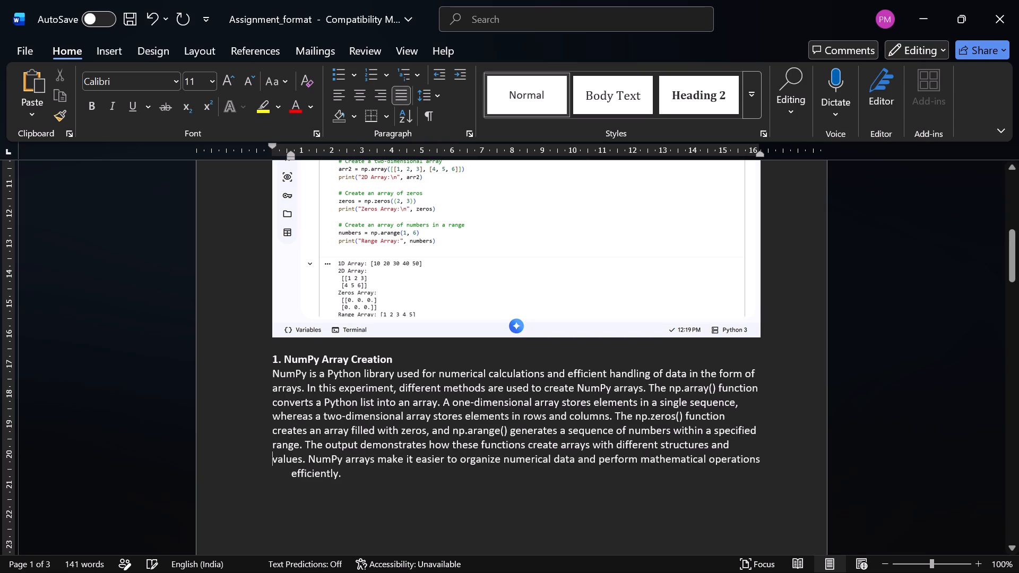
click(286, 471)
key(BackSpace)
key(Return)
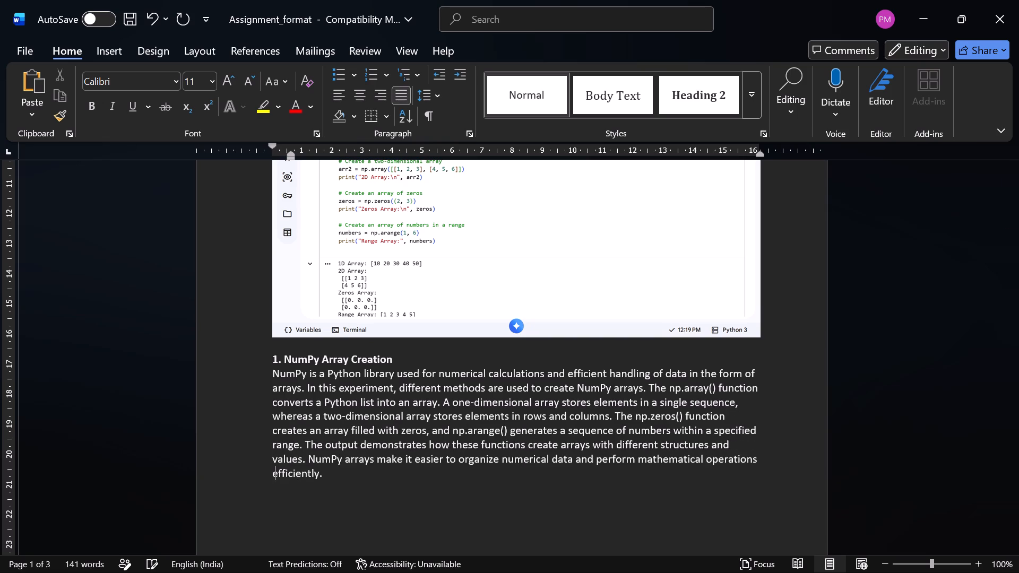
Insert a blank line between the NumPy Array Creation heading and its explanation.
click(402, 357)
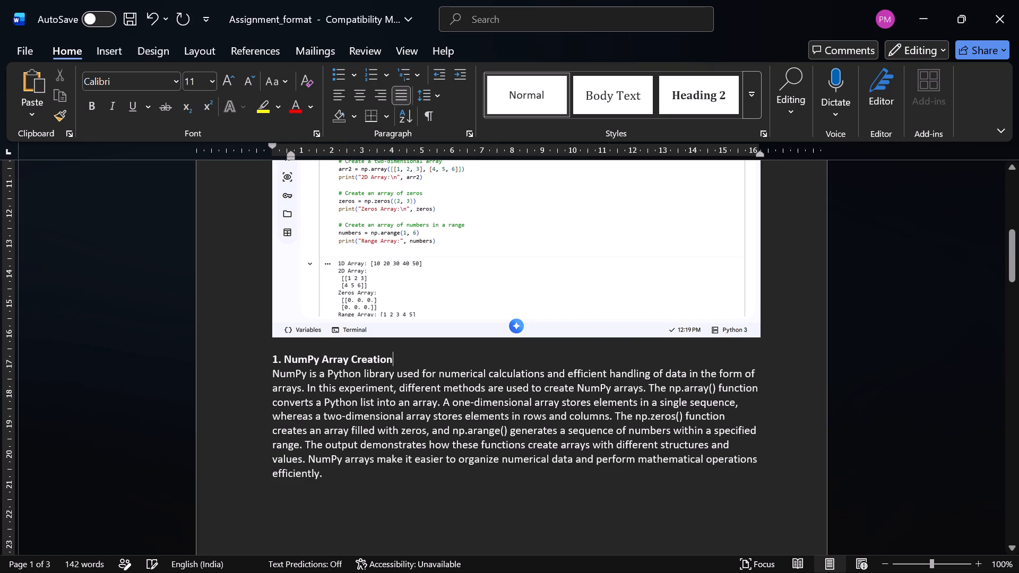
key(Return)
key(BackSpace)
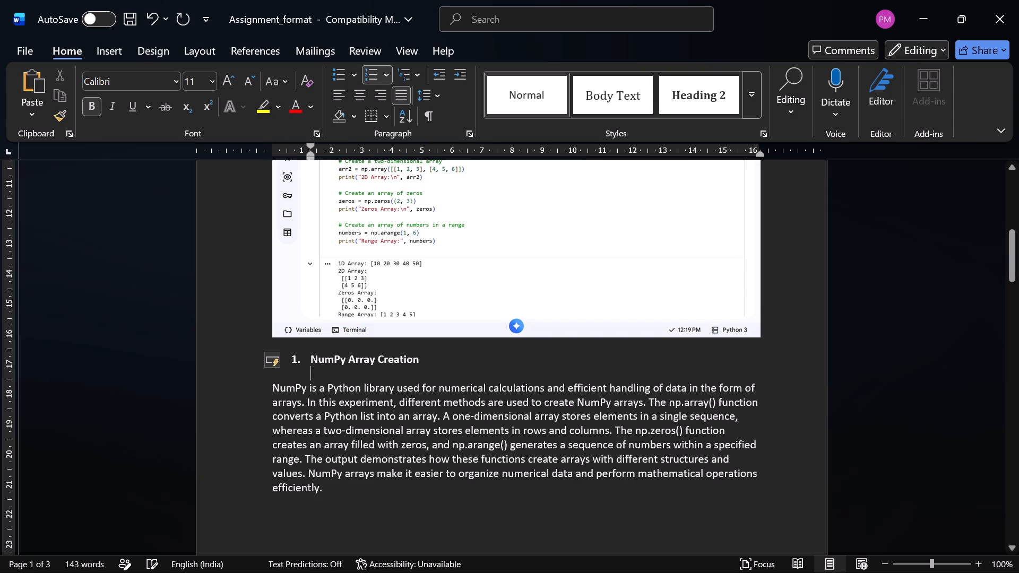
Replace the automatic list numbering on the NumPy Array Creation heading with a plain "1." directly before the text.
click(293, 359)
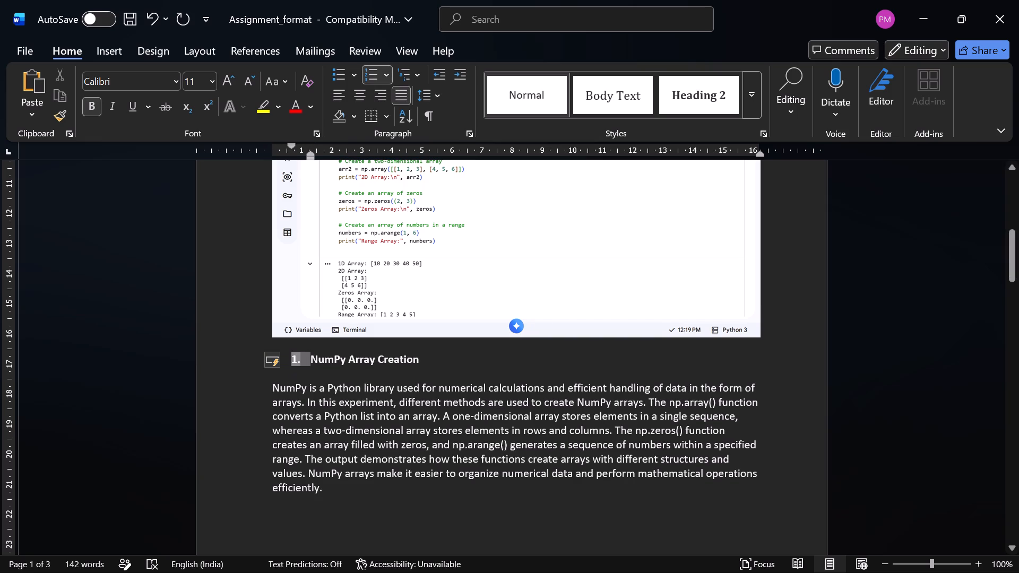
click(336, 382)
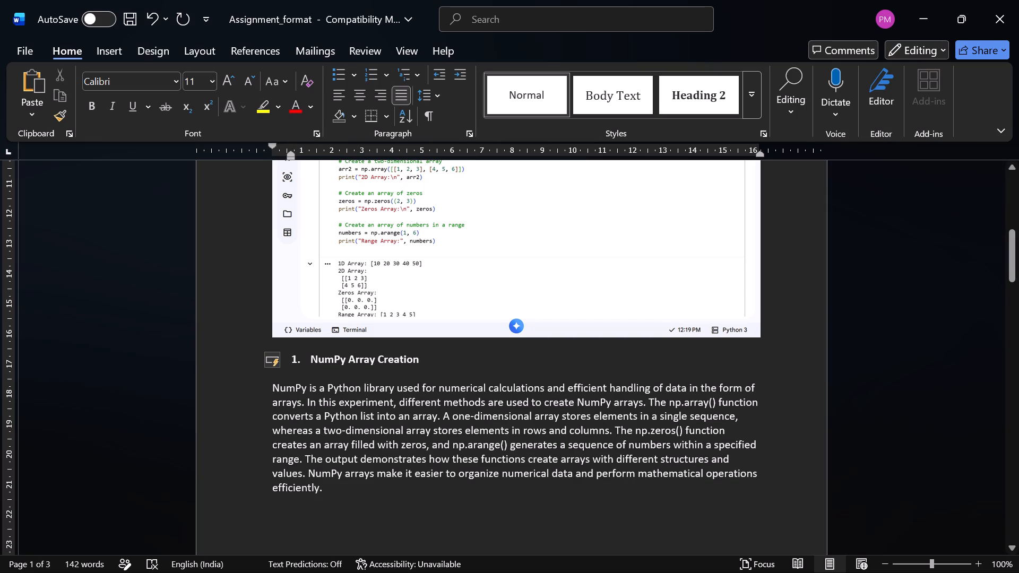
click(304, 361)
key(BackSpace)
key(BackSpace)
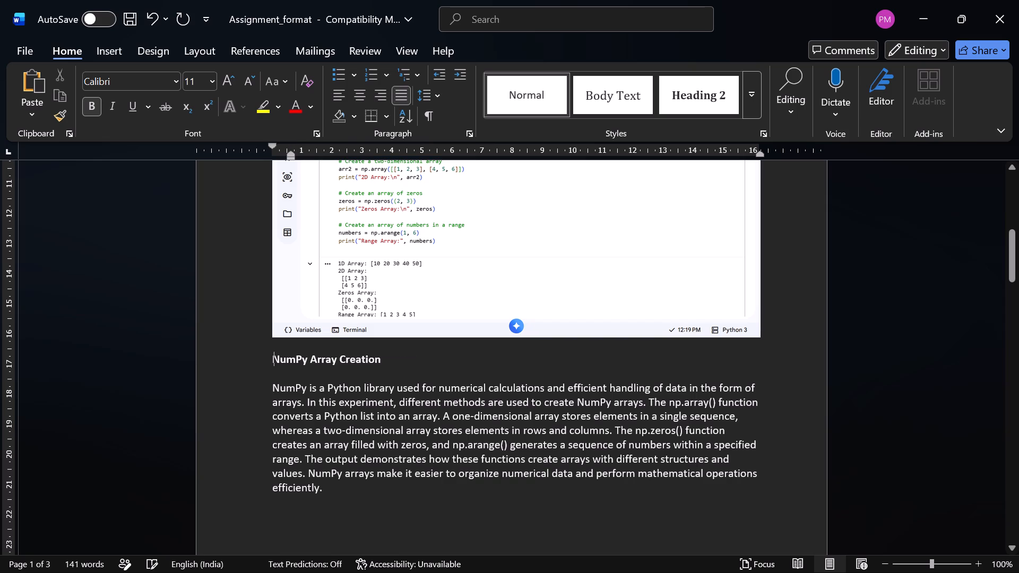
text(1.)
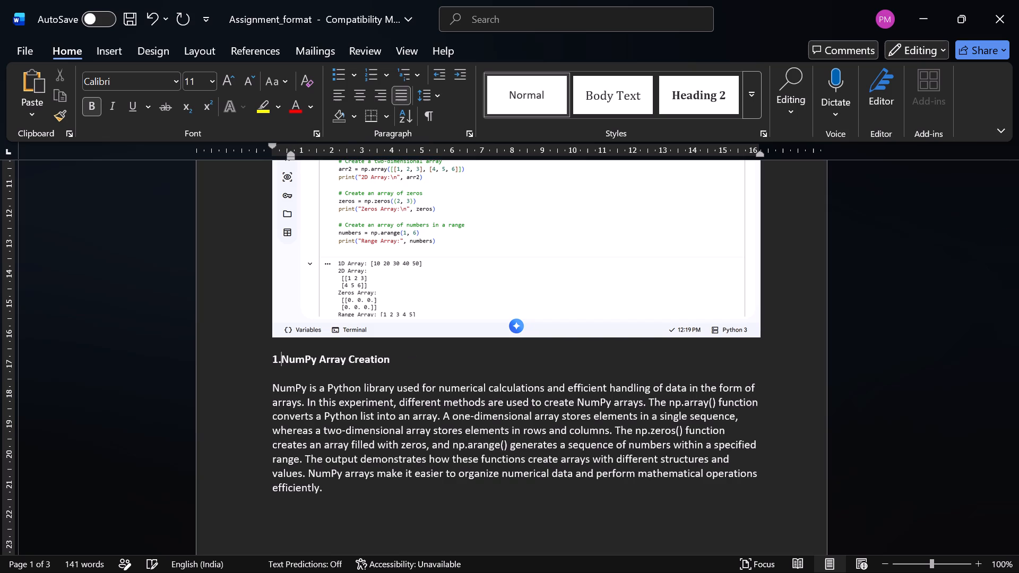
key(space)
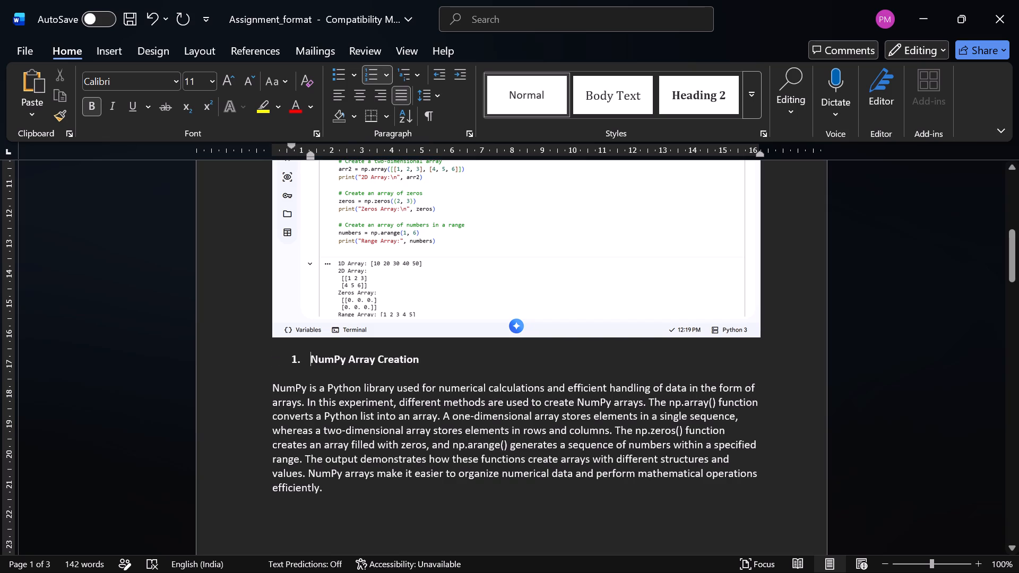
key(BackSpace)
key(BackSpace)
text(1.)
Format the whole "1.NumPy Array Creation" heading in Times New Roman, size 14.
drag(396, 360, 318, 365)
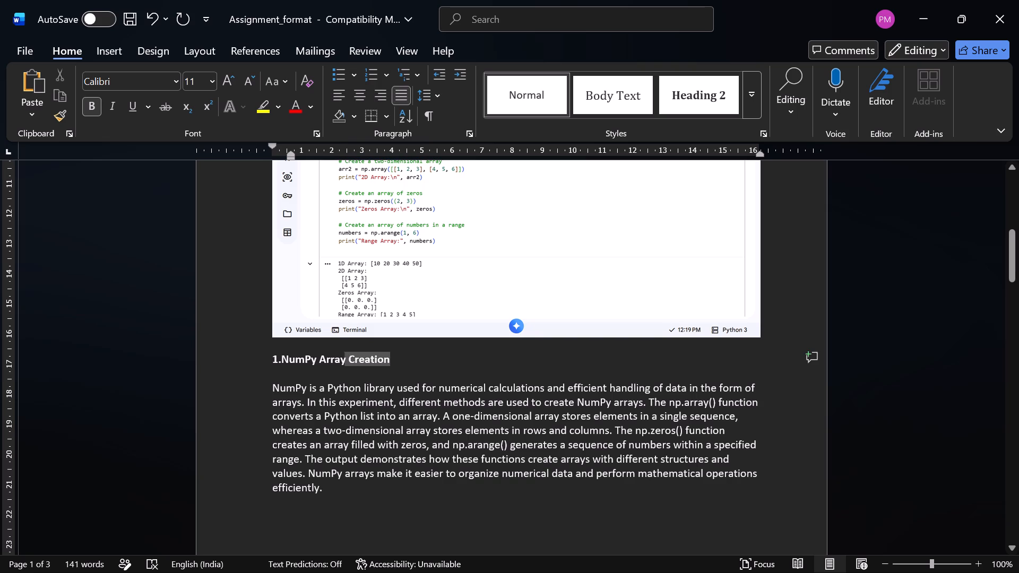
drag(318, 365, 270, 365)
click(214, 83)
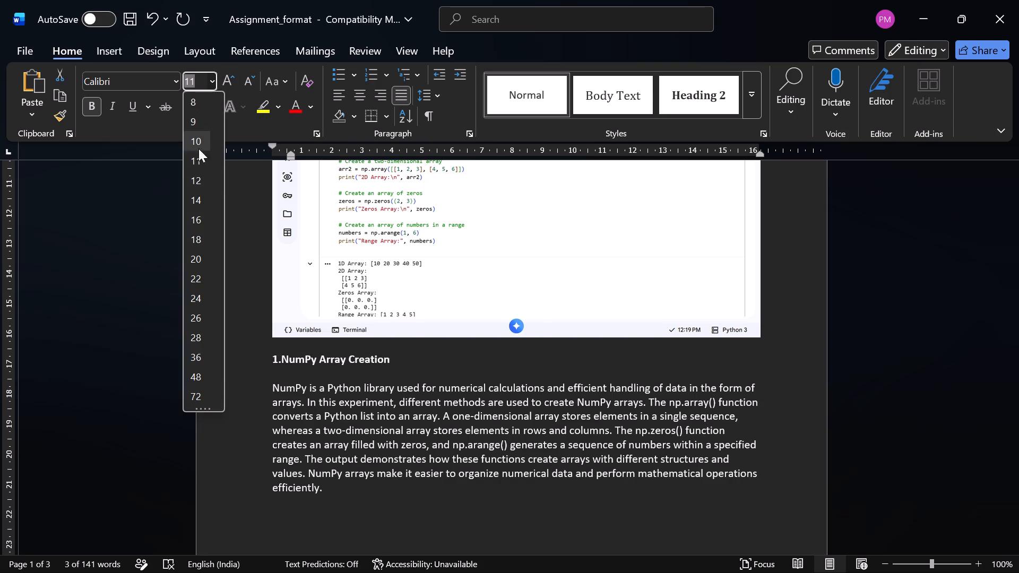
click(198, 196)
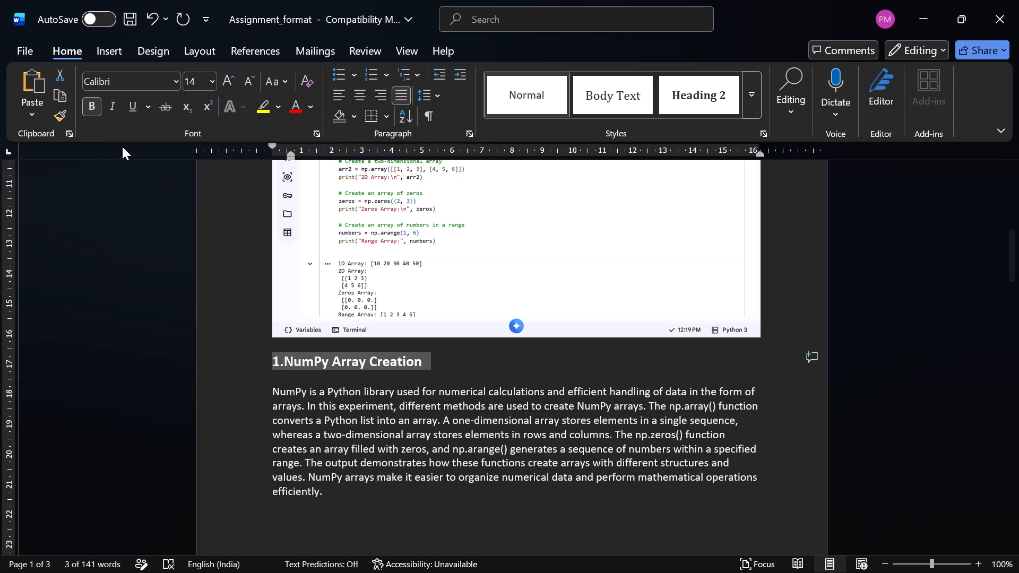
click(178, 84)
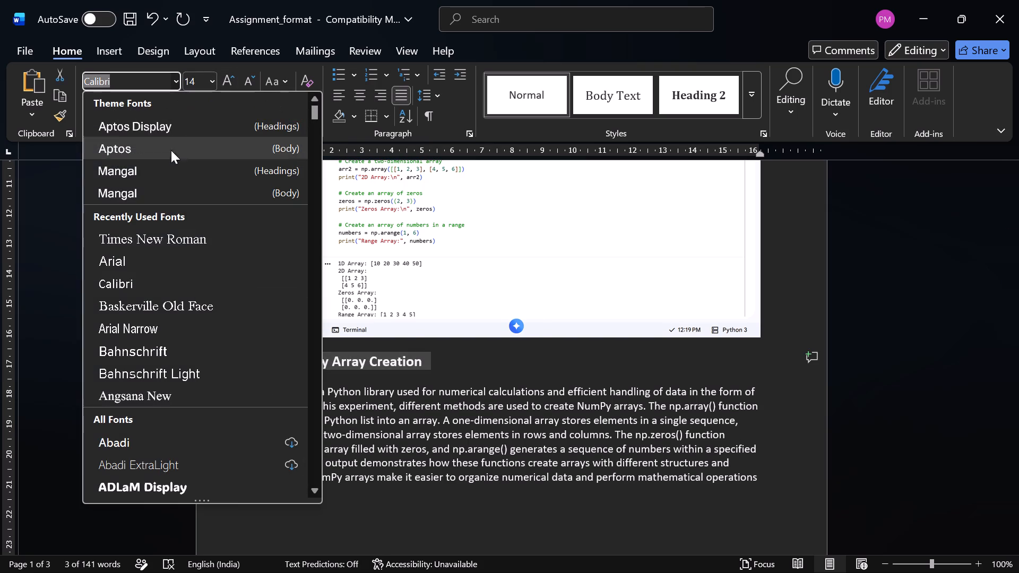
click(177, 233)
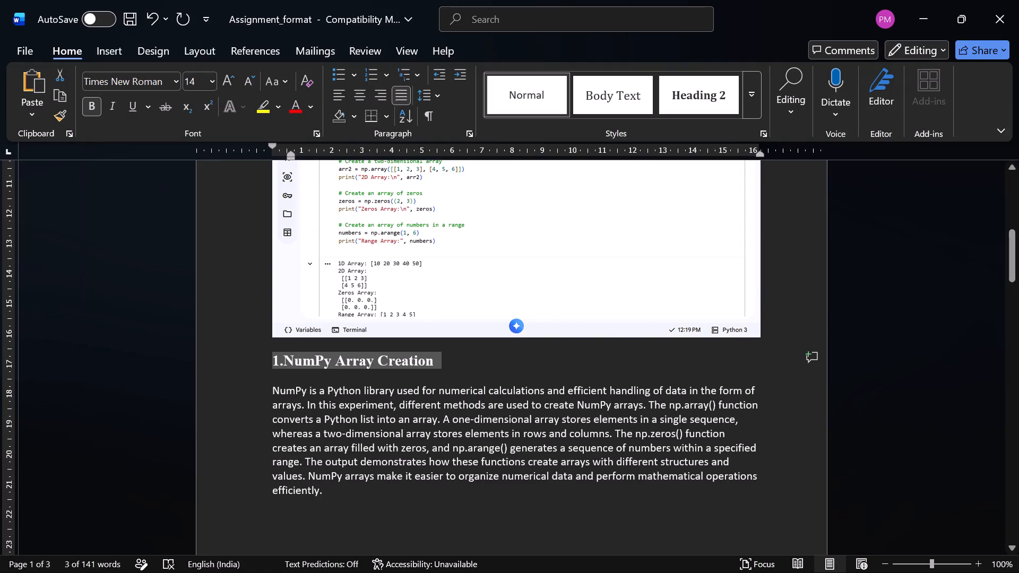
Set the font size of the whole explanation paragraph under the NumPy Array Creation heading to 12.
drag(347, 490, 262, 397)
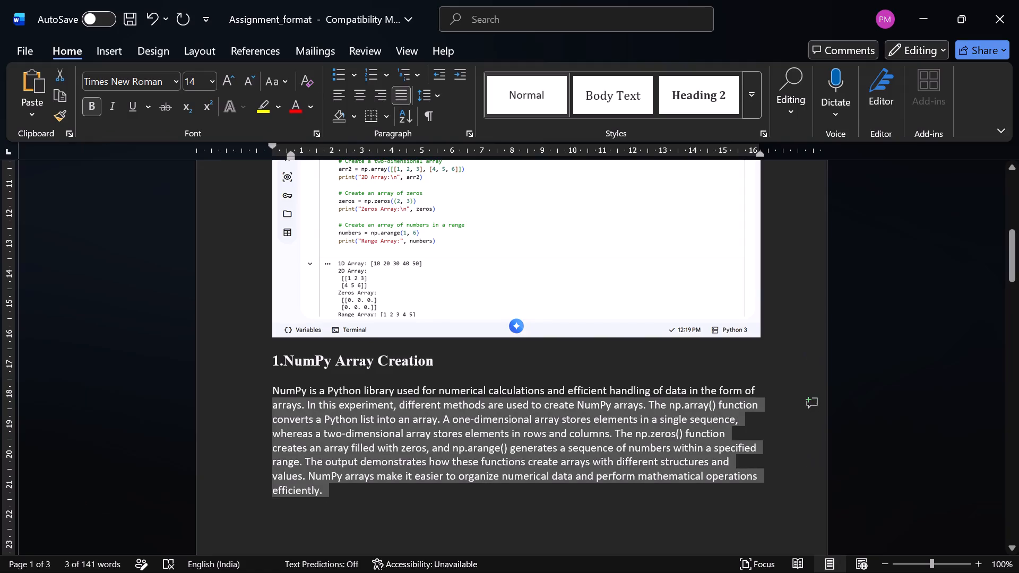
drag(262, 397, 263, 389)
click(213, 83)
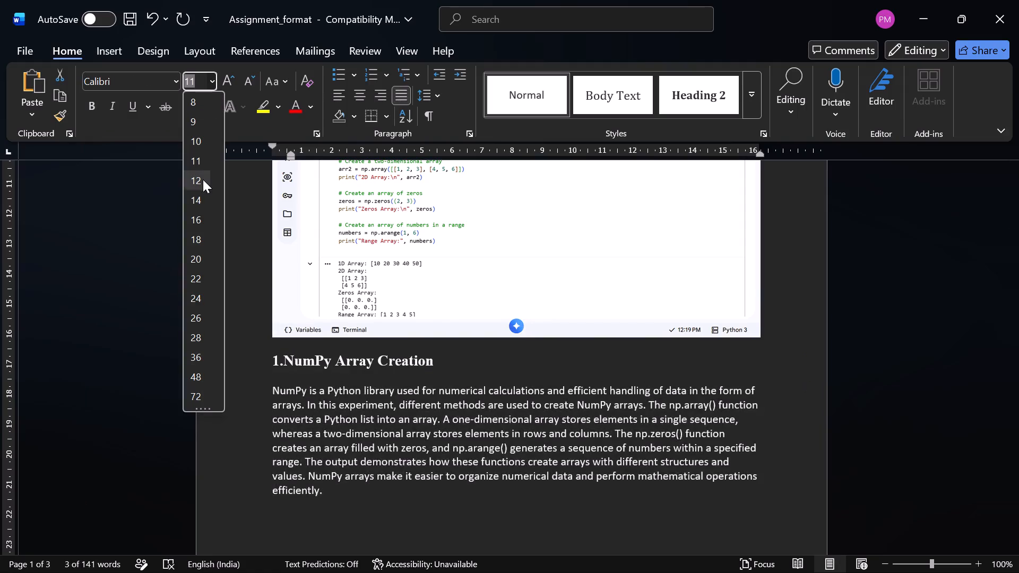
click(203, 184)
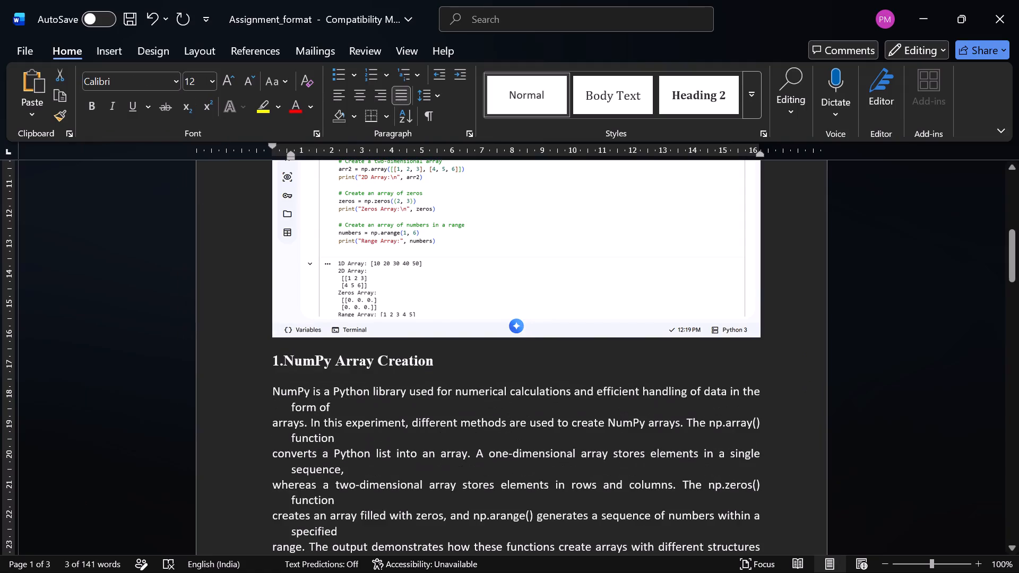
Break the explanation's first line after "data in the" so that "form of" starts flush with the margin.
scroll(297, 409, down, 2)
click(311, 338)
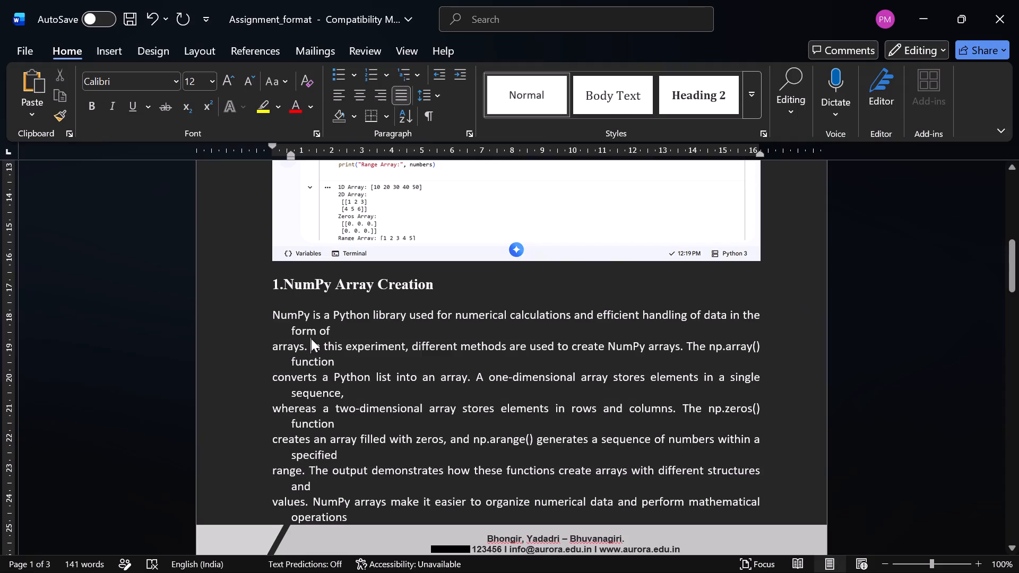
click(289, 328)
key(BackSpace)
key(BackSpace)
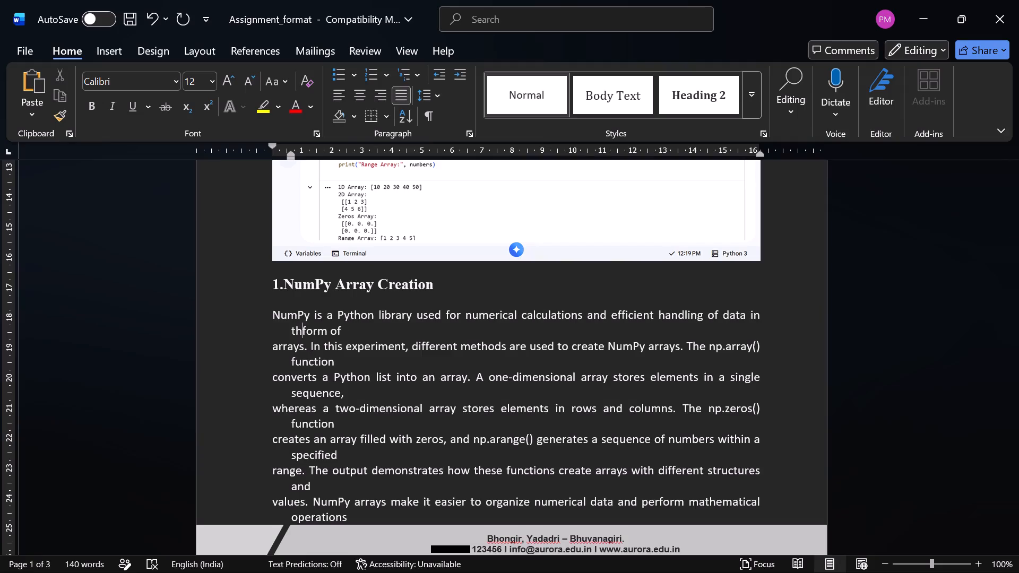
key(e)
key(Return)
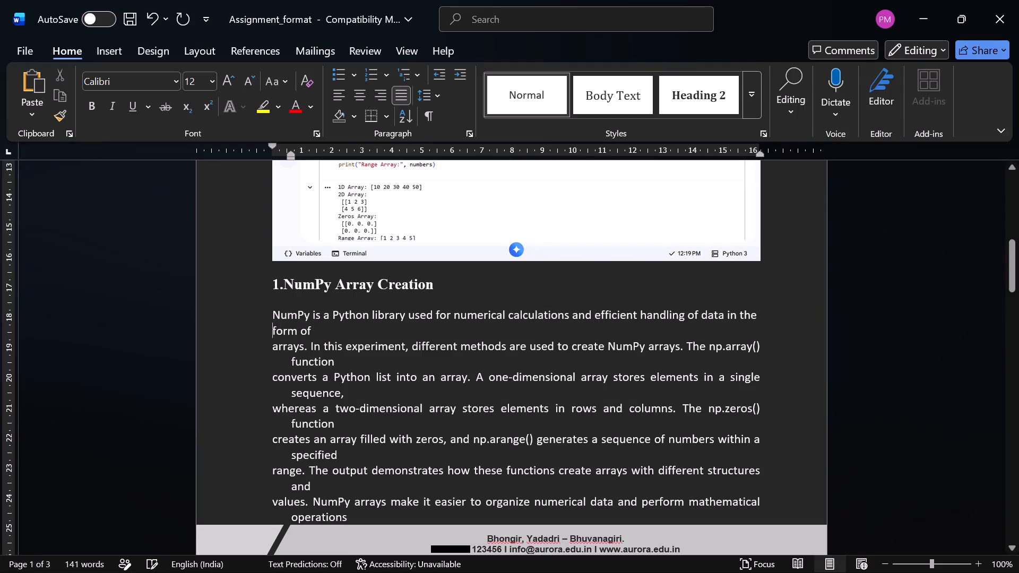
Join the "arrays." line onto "form of" with a space, and break before "np.array()" so it starts flush with the margin.
click(271, 350)
key(BackSpace)
key(BackSpace)
key(space)
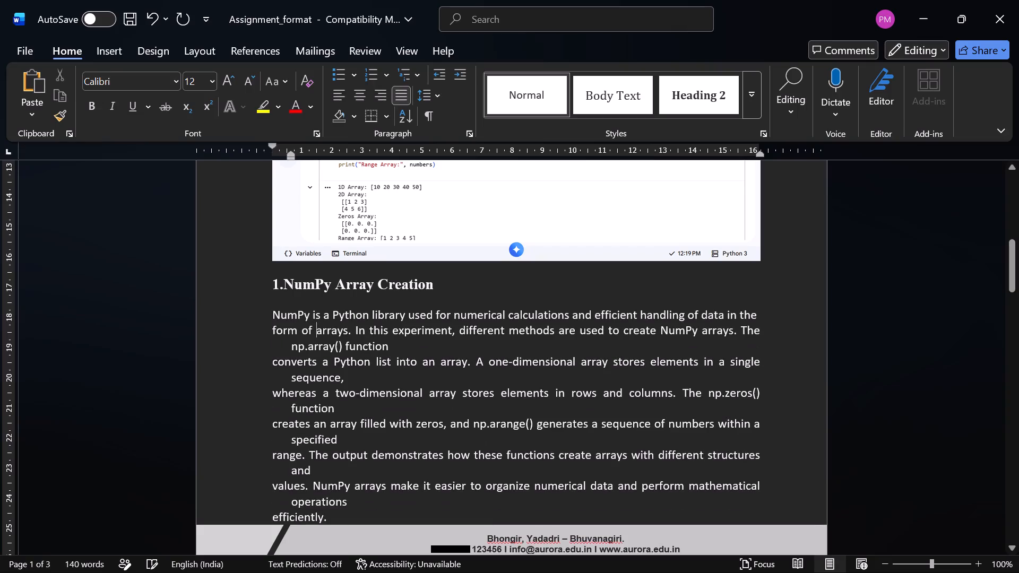
click(287, 345)
key(BackSpace)
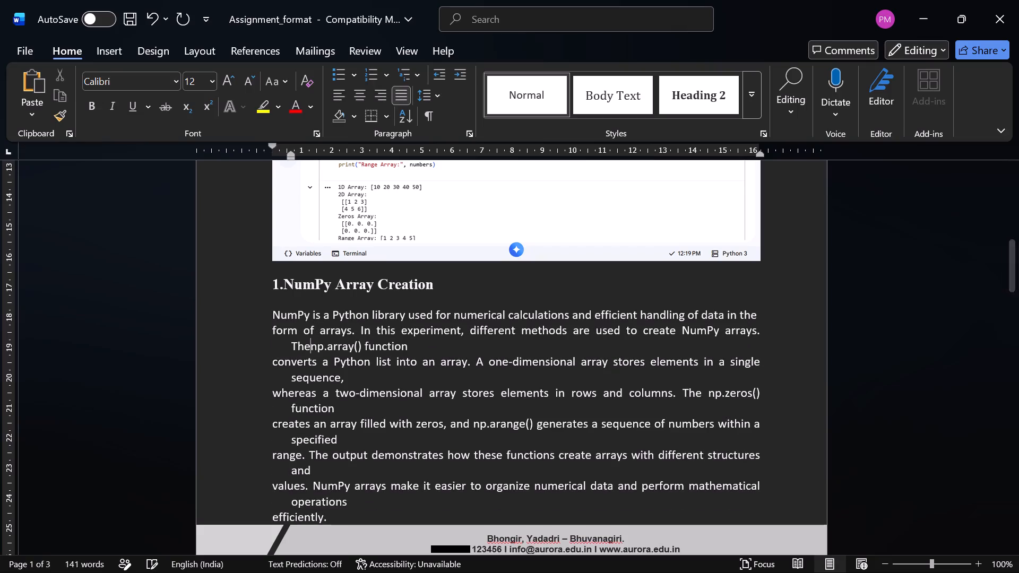
key(Return)
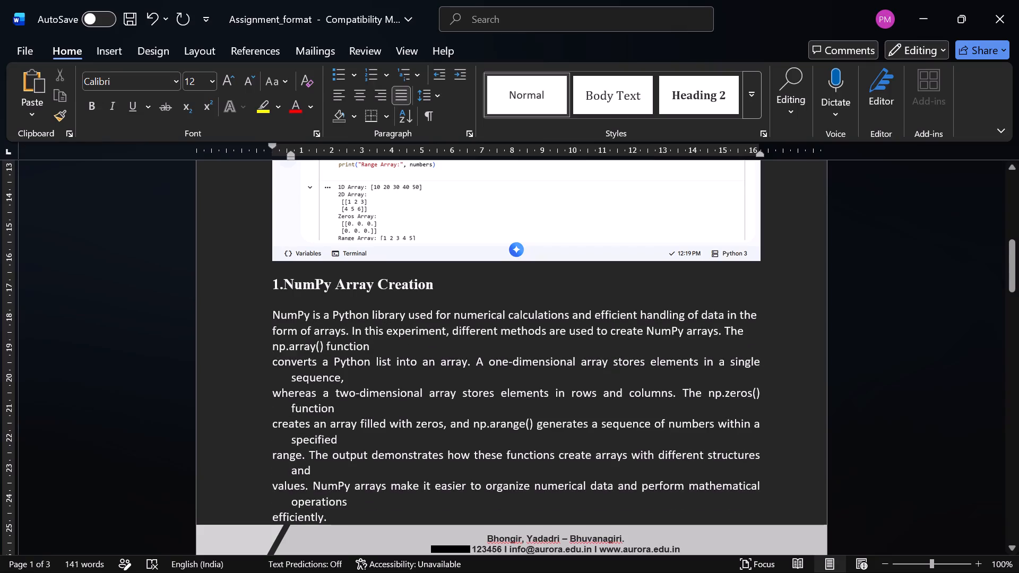
Join the "converts" line onto "np.array() function" with a space, and break before "elements in a single sequence," so it starts flush.
click(273, 363)
key(BackSpace)
key(BackSpace)
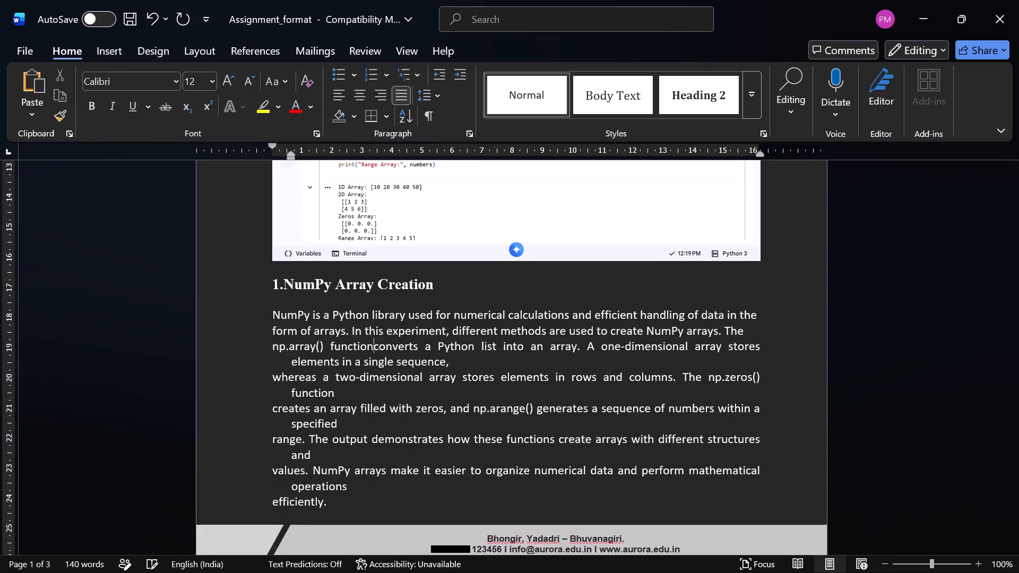
key(space)
click(290, 358)
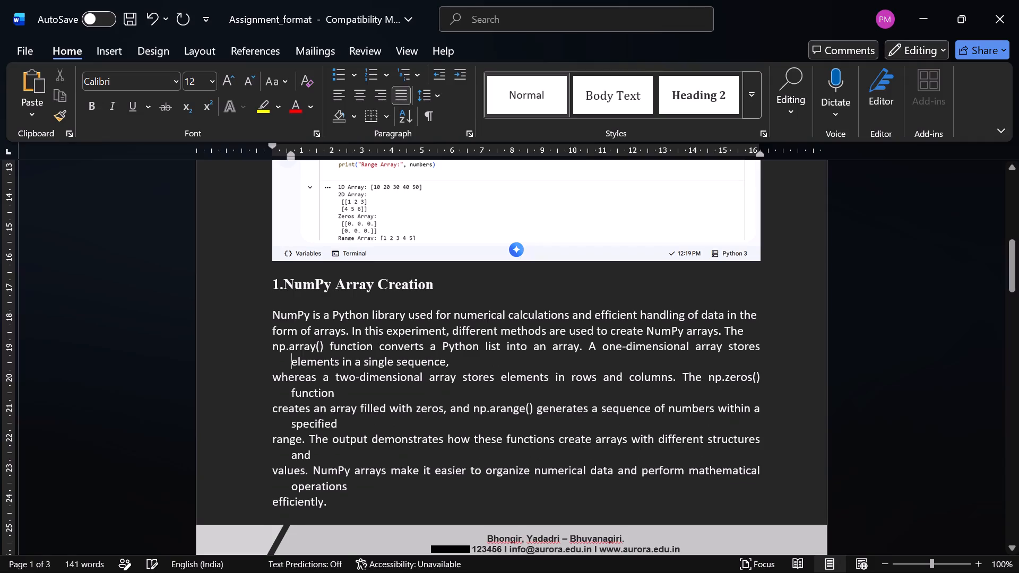
key(BackSpace)
key(BackSpace)
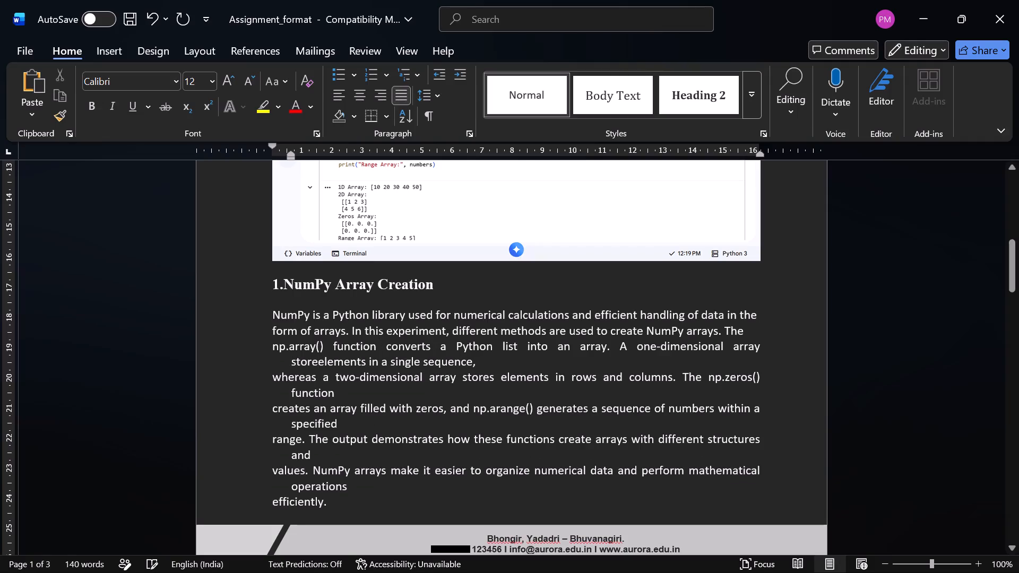
text(s)
key(space)
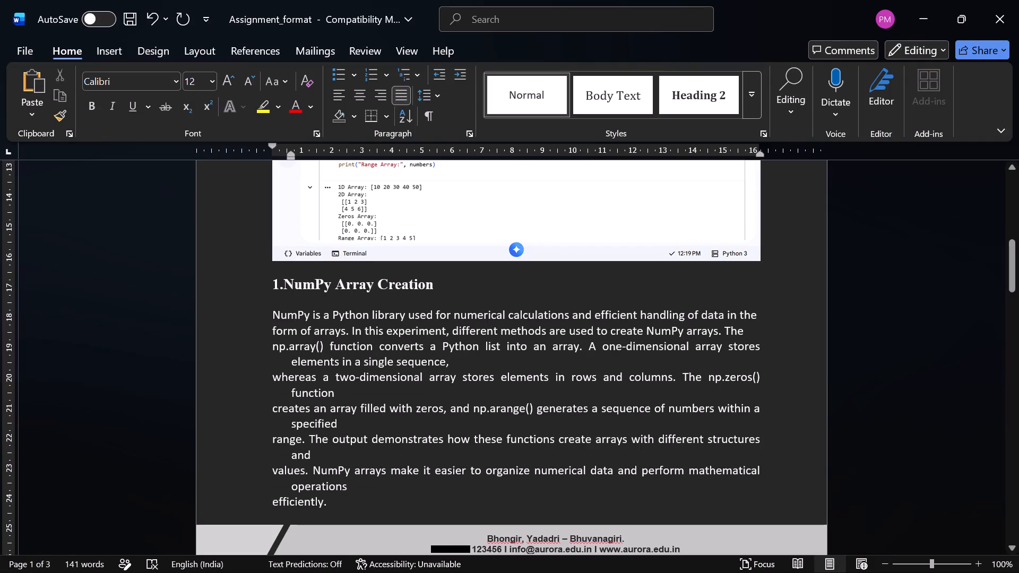
key(BackSpace)
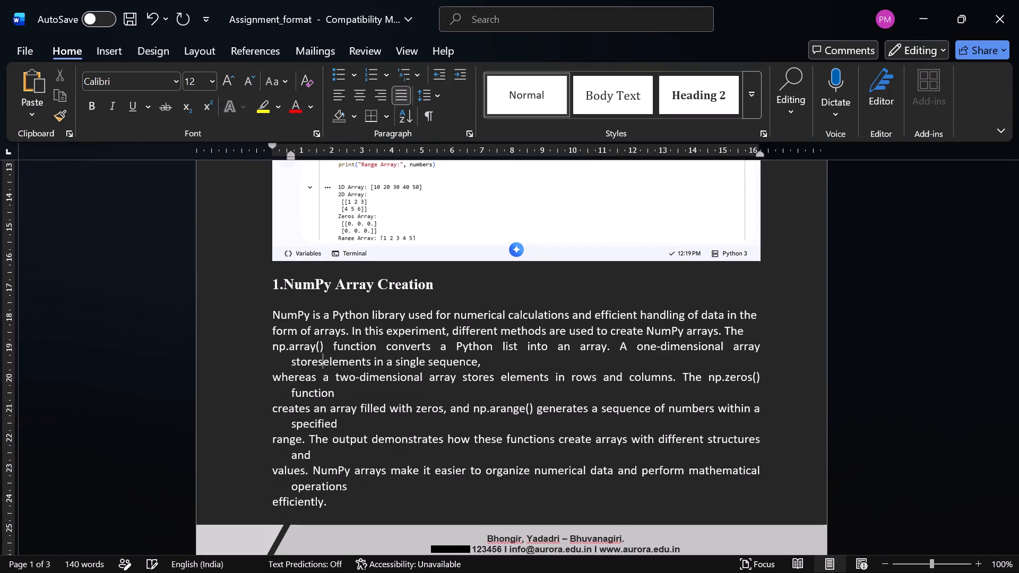
key(Return)
Join the "whereas" line directly onto the end of "elements in a single sequence,".
click(274, 375)
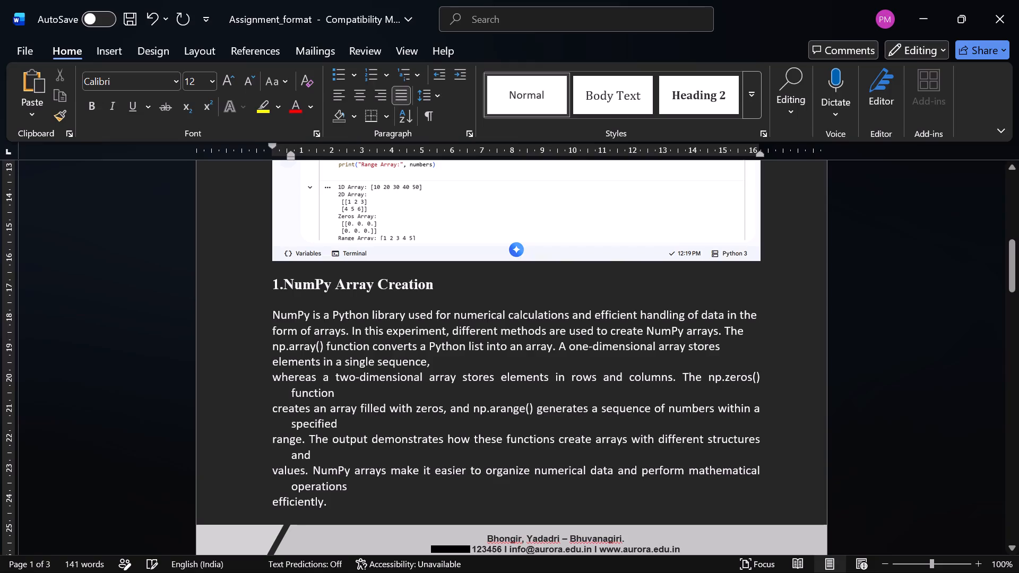
key(BackSpace)
key(BackSpace)
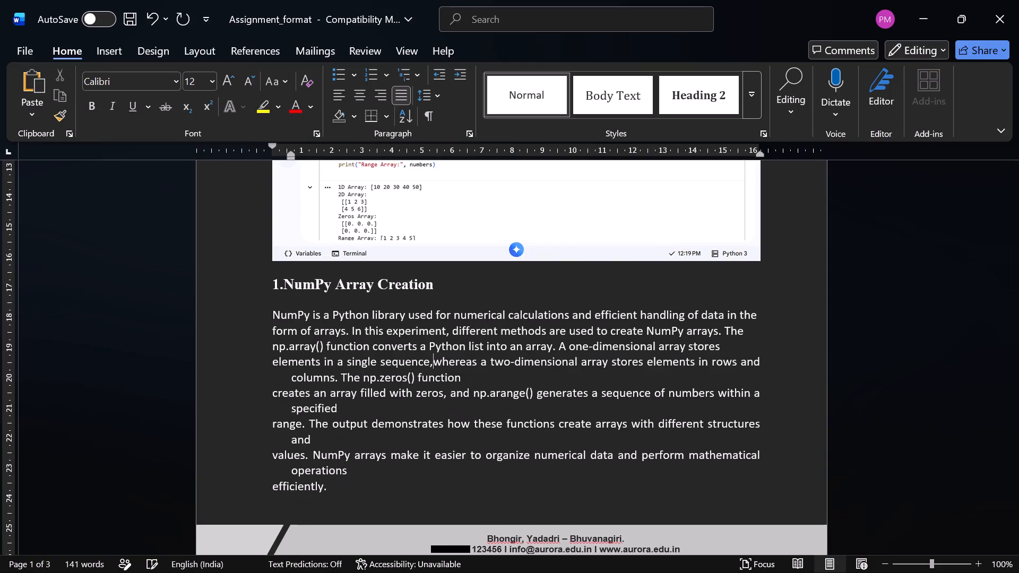
key(Return)
key(BackSpace)
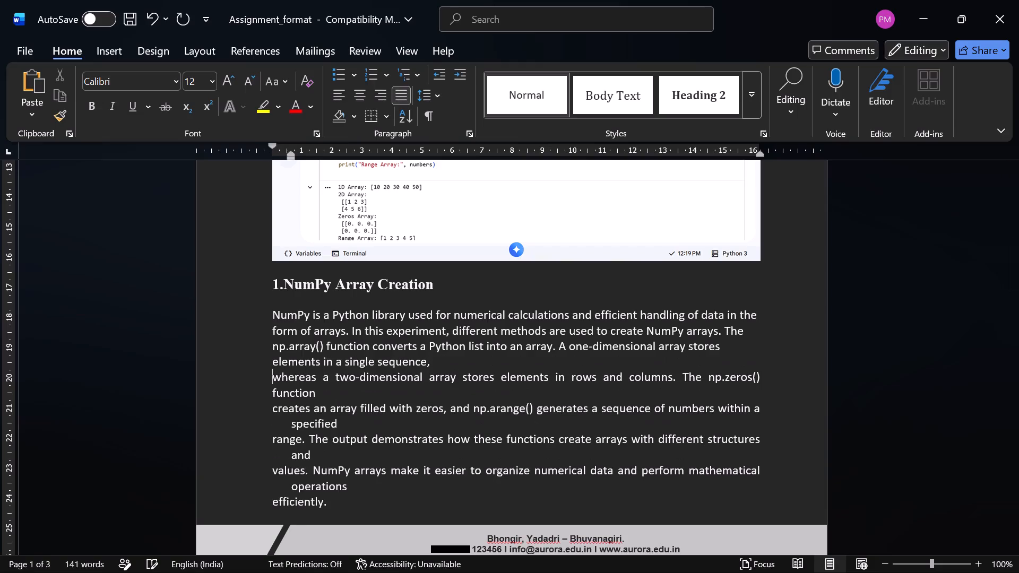
click(274, 375)
key(BackSpace)
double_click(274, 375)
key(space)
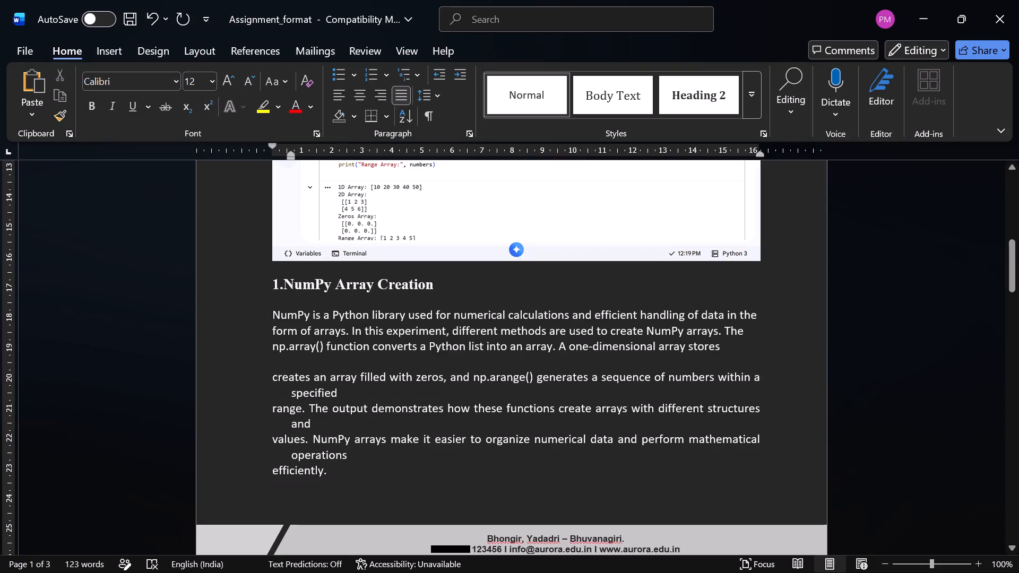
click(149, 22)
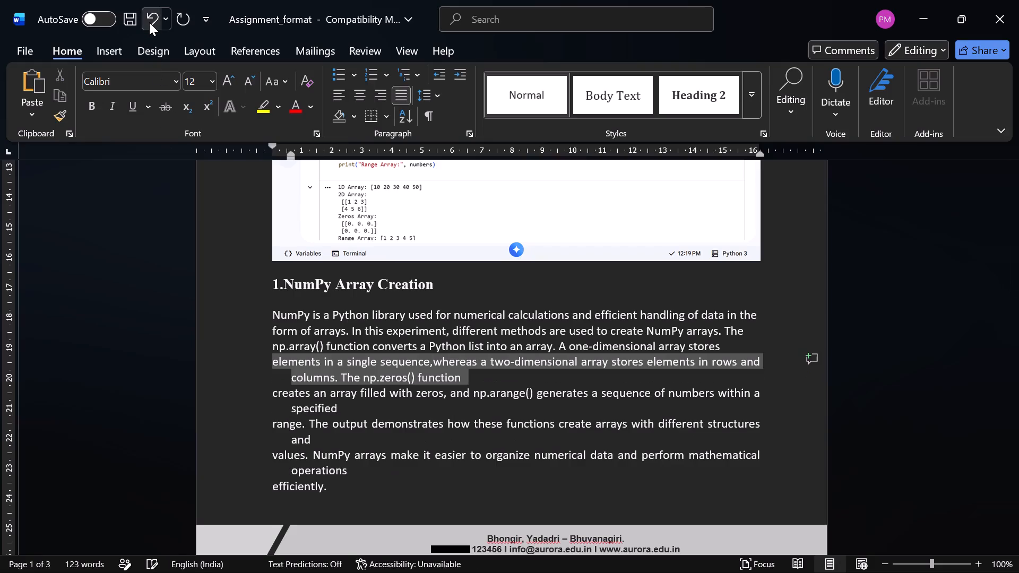
Break the line after "rows and" so that "columns. The np.zeros() function" starts flush with the margin.
click(262, 377)
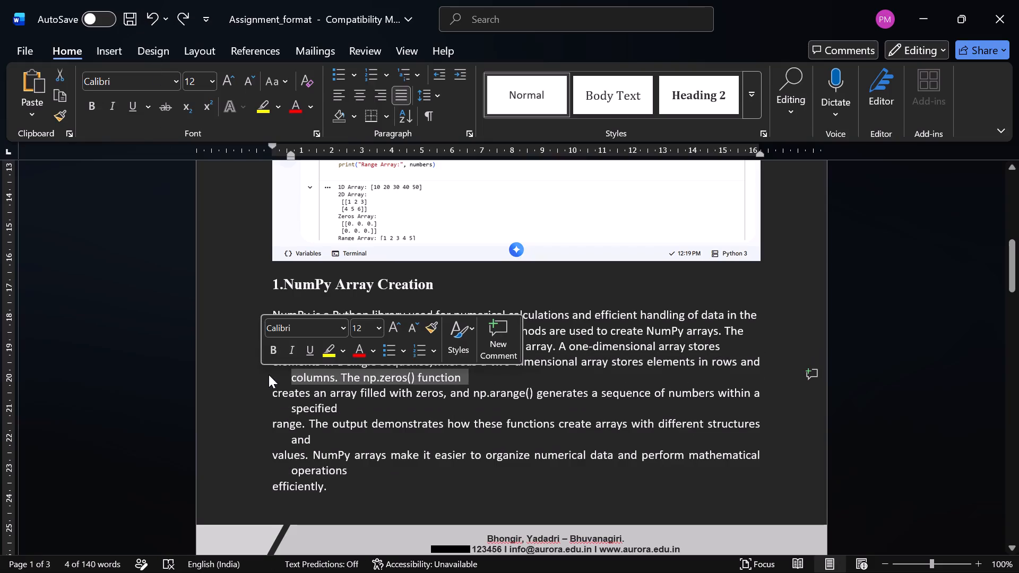
click(272, 372)
key(BackSpace)
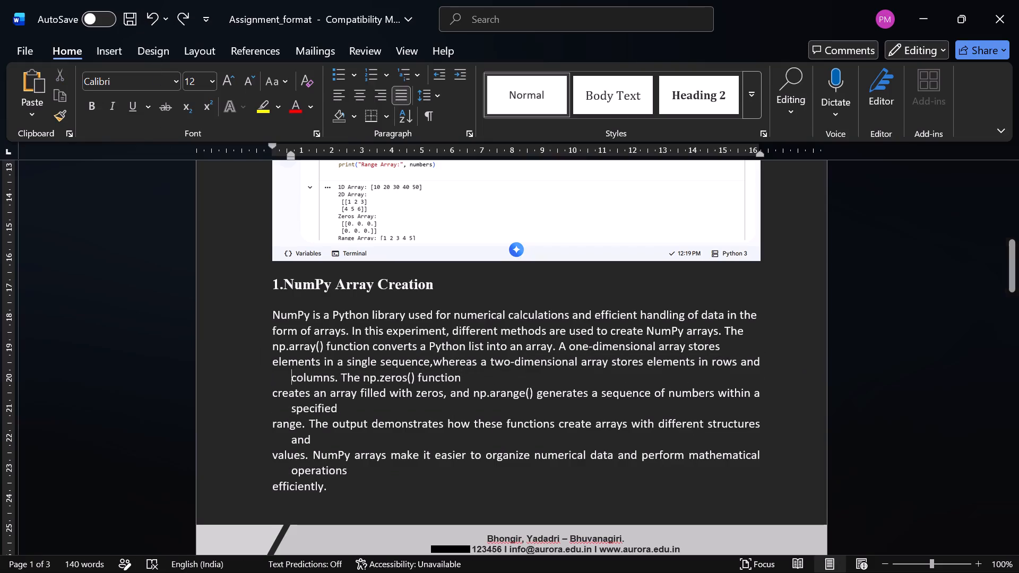
key(BackSpace)
key(d)
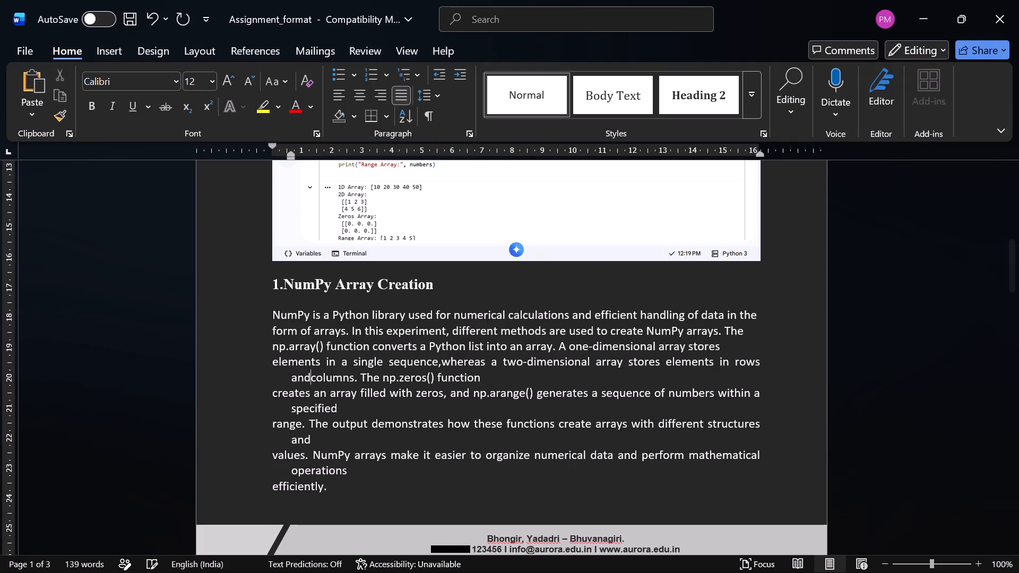
key(Return)
Join the "creates" line onto "np.zeros() function" with a space, and break before "a sequence of numbers" so it starts flush.
click(270, 393)
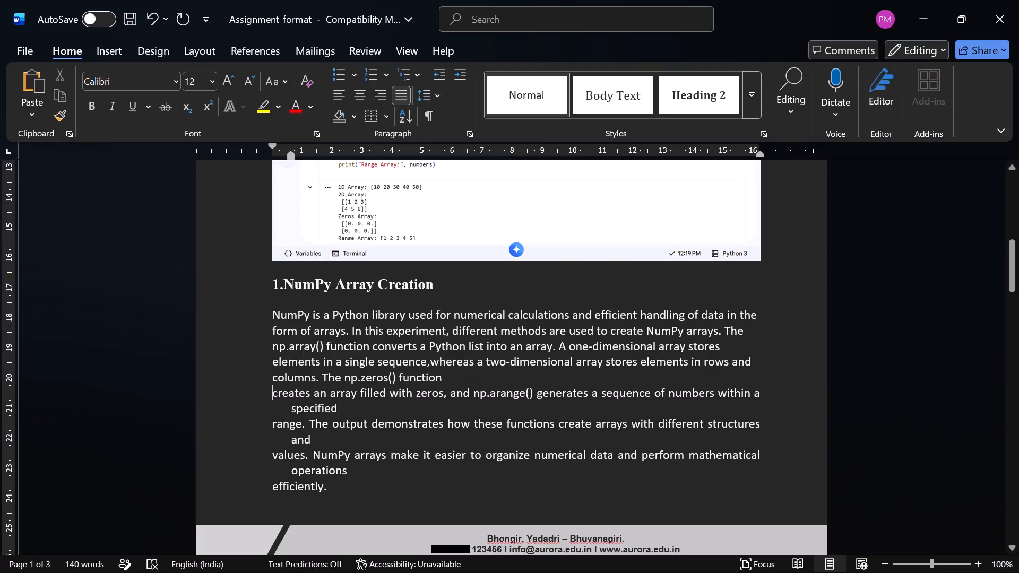
key(BackSpace)
key(BackSpace)
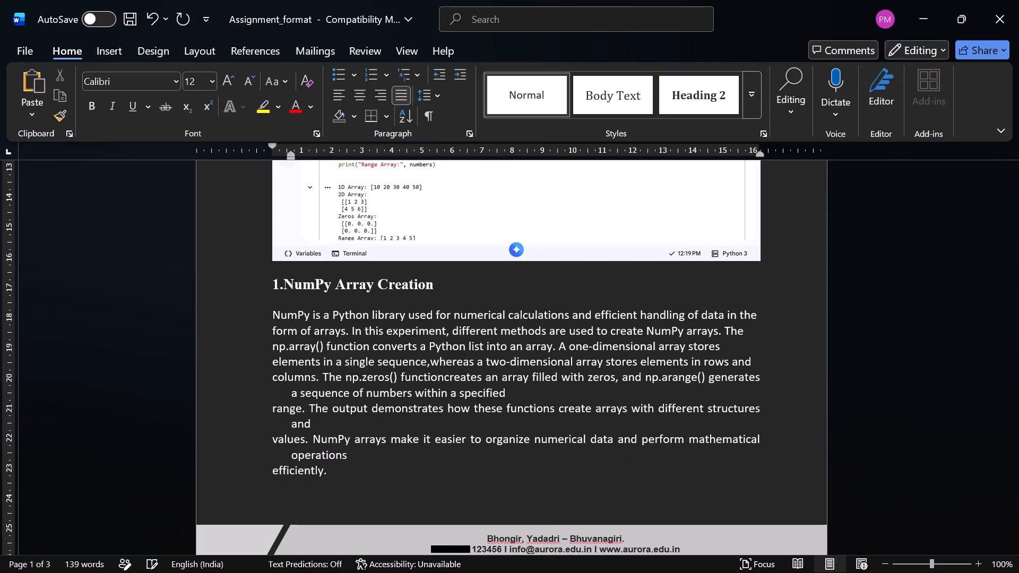
key(Return)
key(BackSpace)
key(BackSpace)
key(space)
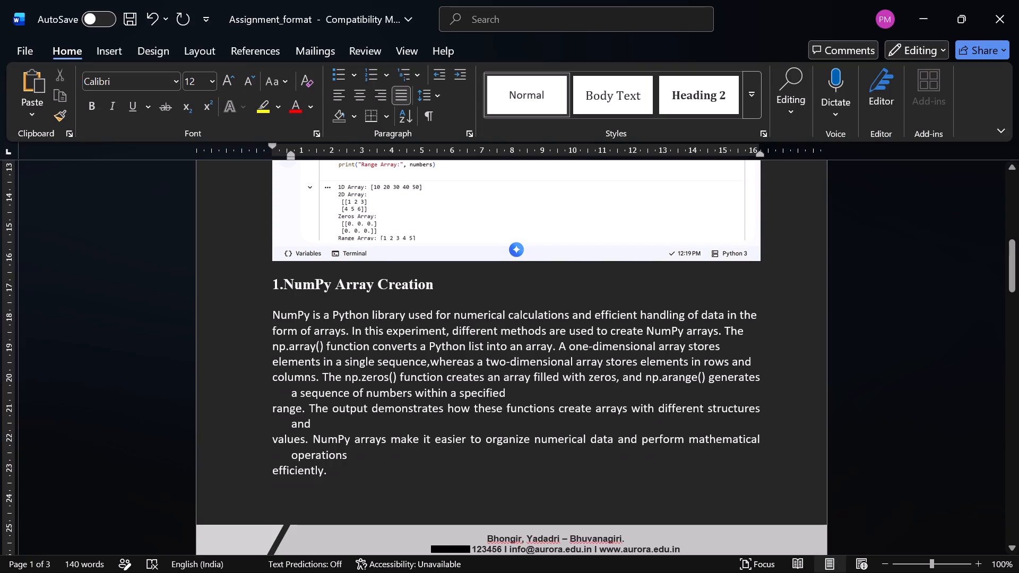
click(283, 394)
key(BackSpace)
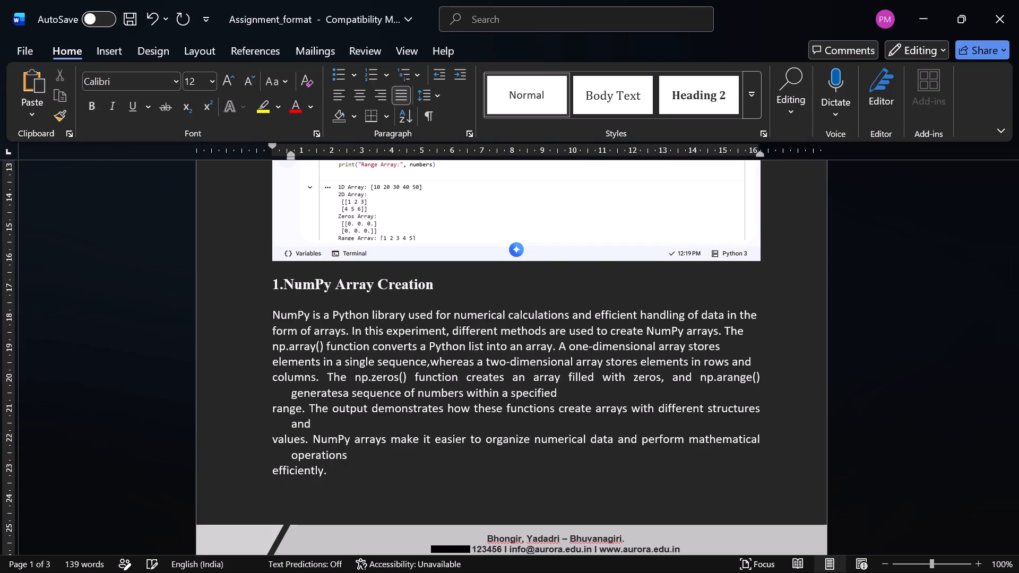
key(Return)
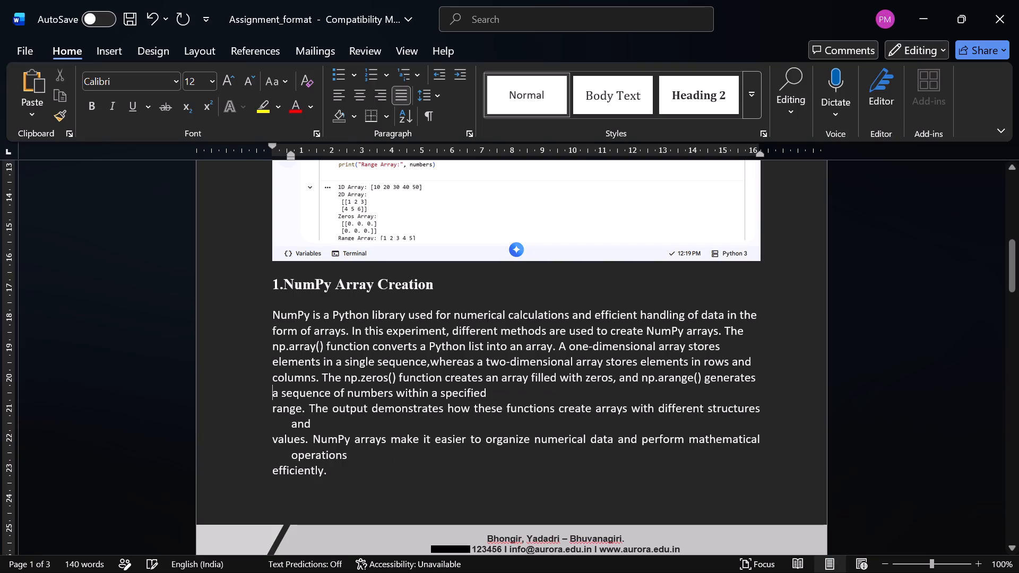
Join the "range." line onto "within a specified" with a space, and break before "functions create arrays" so it starts flush.
click(269, 410)
key(BackSpace)
key(BackSpace)
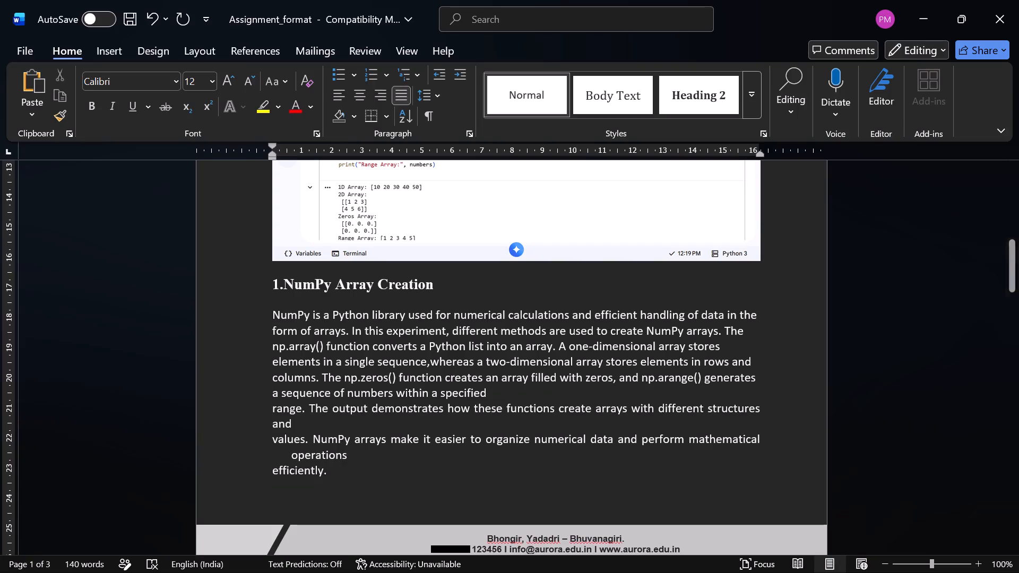
key(space)
click(284, 409)
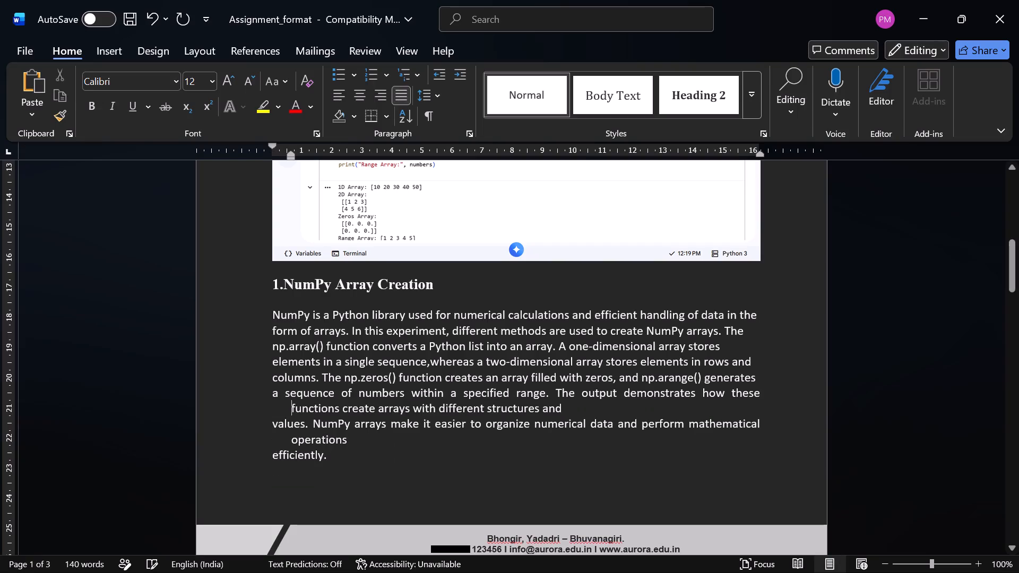
key(BackSpace)
key(Return)
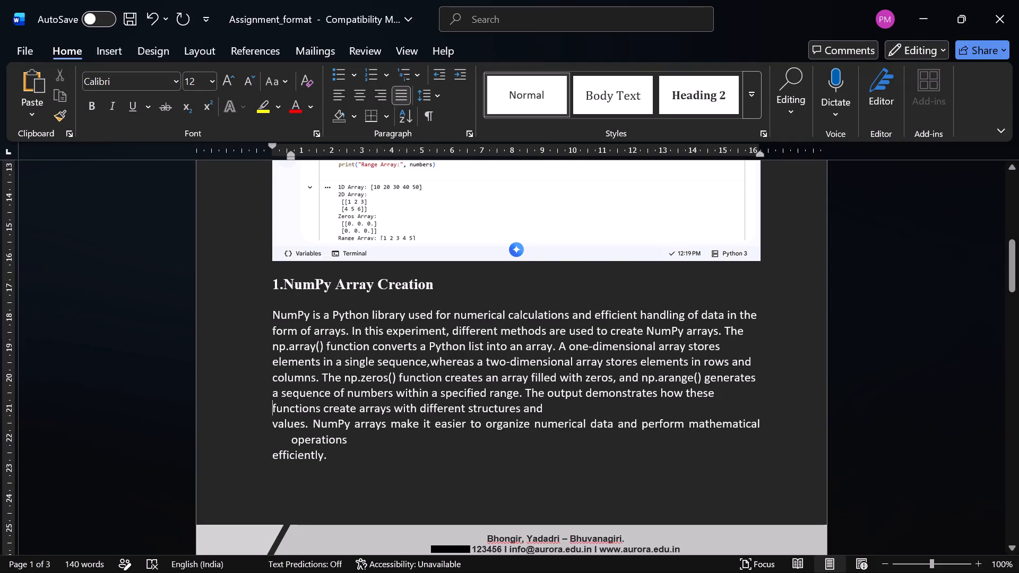
Join the "values." line onto "different structures and" with a space, and break before "organize numerical data" so it starts flush.
click(274, 425)
key(BackSpace)
key(BackSpace)
key(space)
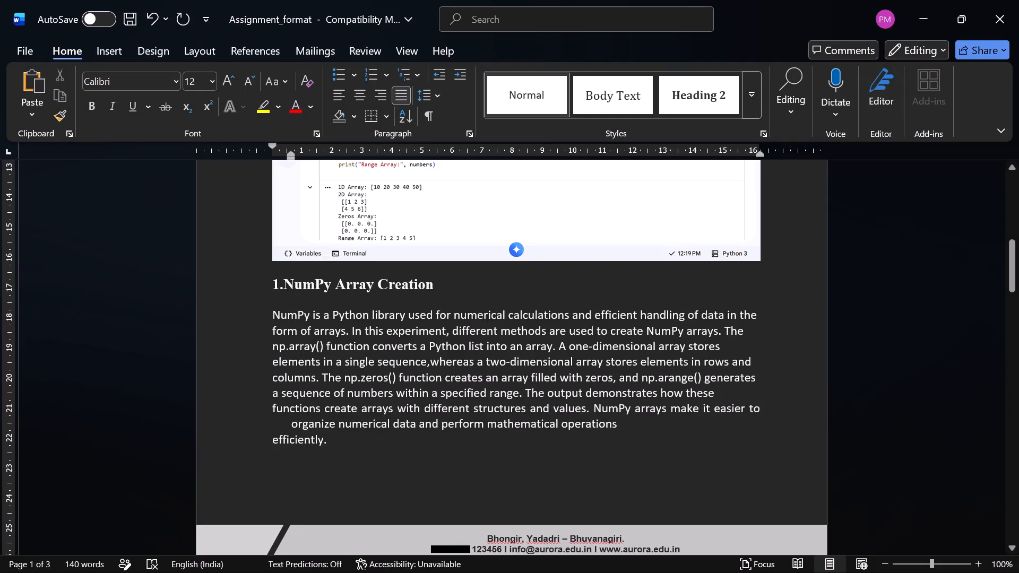
click(284, 424)
key(BackSpace)
key(BackSpace)
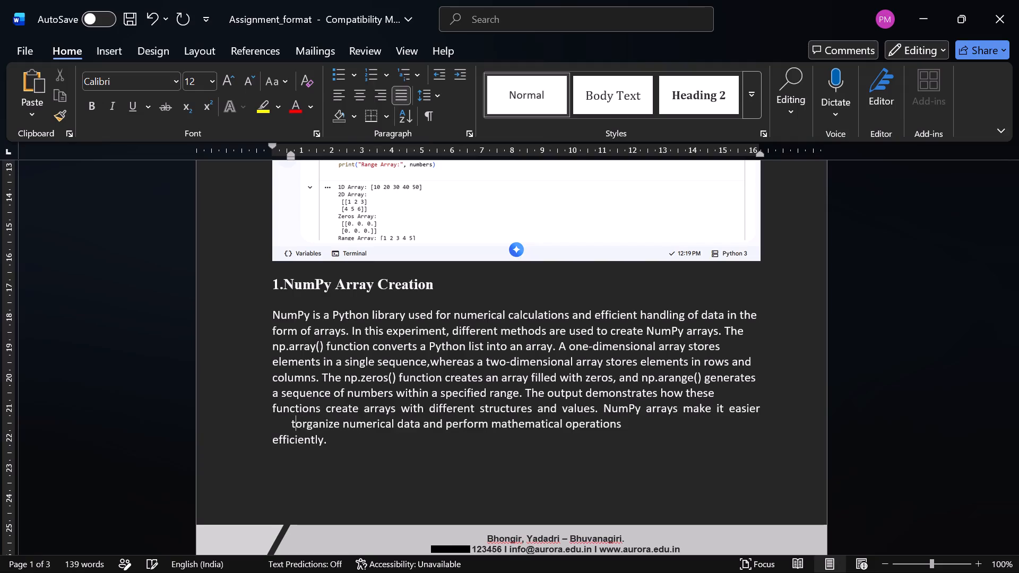
key(o)
key(Return)
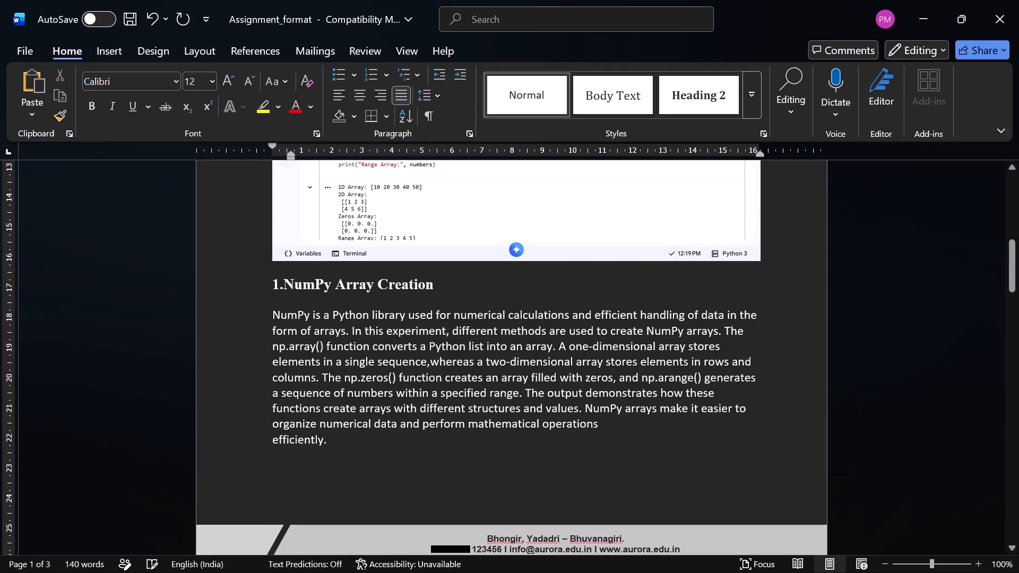
Join the "efficiently." line onto "mathematical operations" with a space.
click(270, 437)
key(BackSpace)
key(BackSpace)
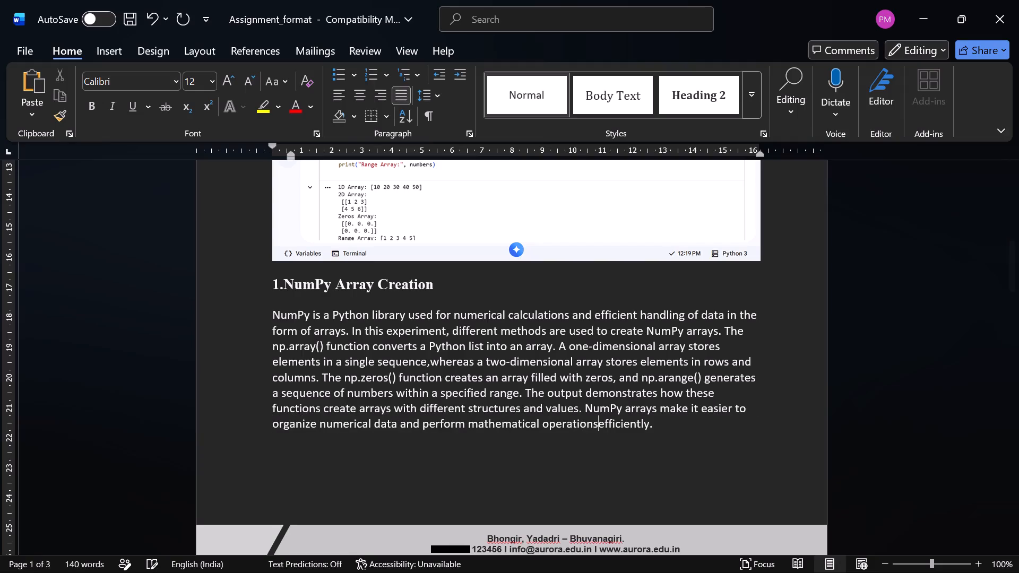
key(space)
Add blank lines between the NumPy Array Creation paragraph and the second Colab screenshot.
scroll(322, 426, up, 3)
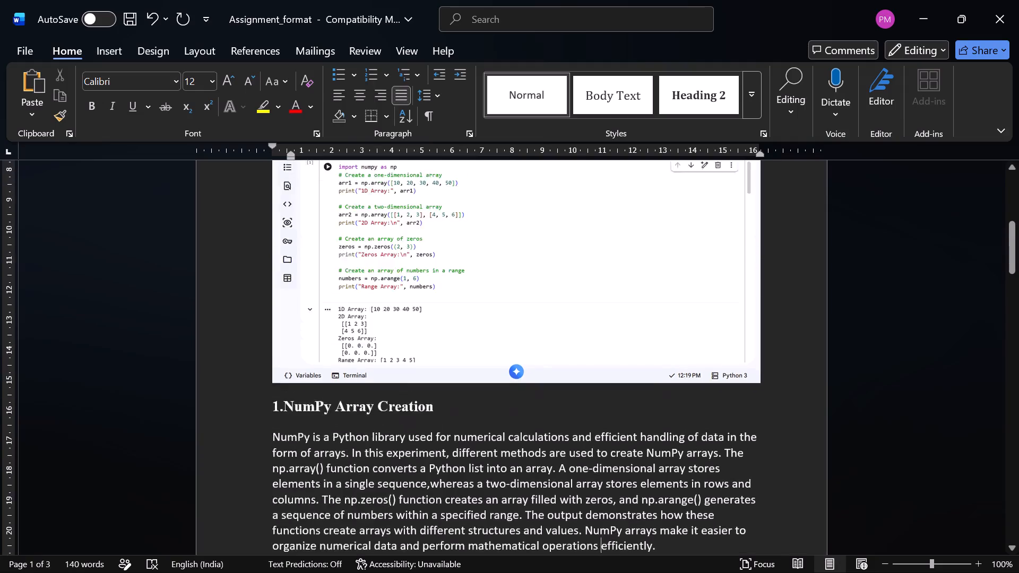
scroll(315, 412, up, 4)
scroll(309, 398, down, 20)
scroll(309, 398, up, 2)
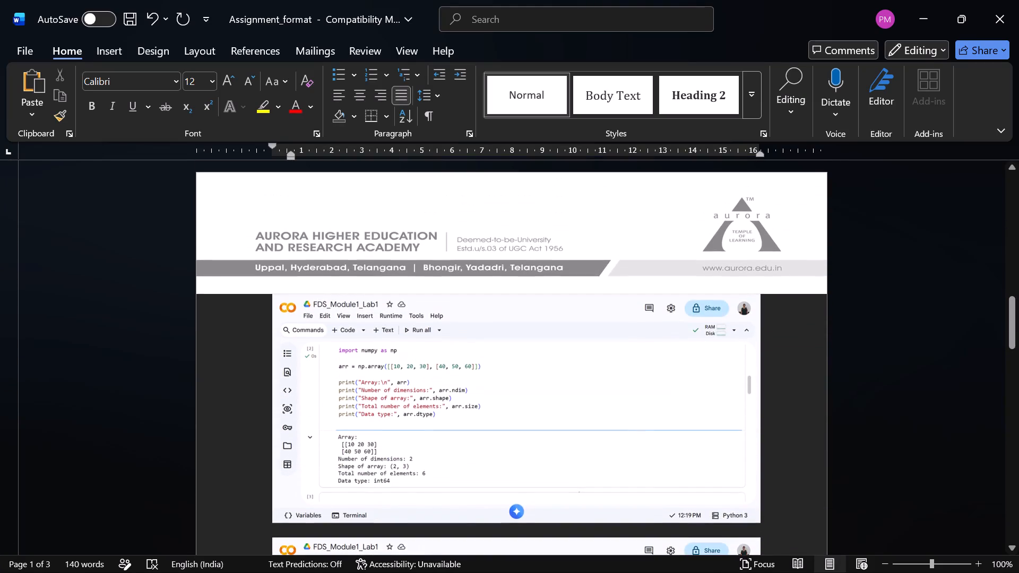
click(271, 309)
key(Return)
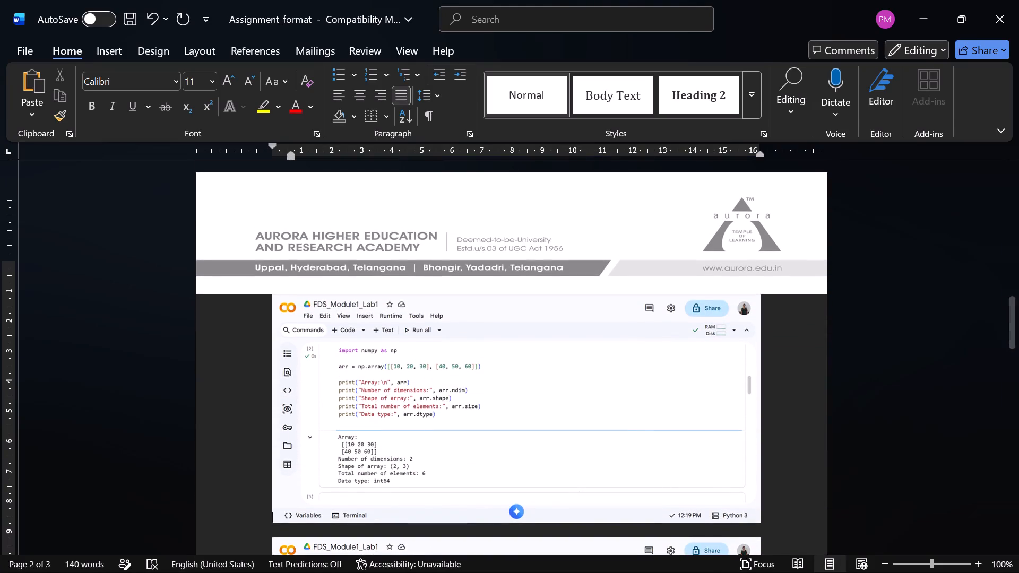
key(Return)
scroll(271, 309, up, 5)
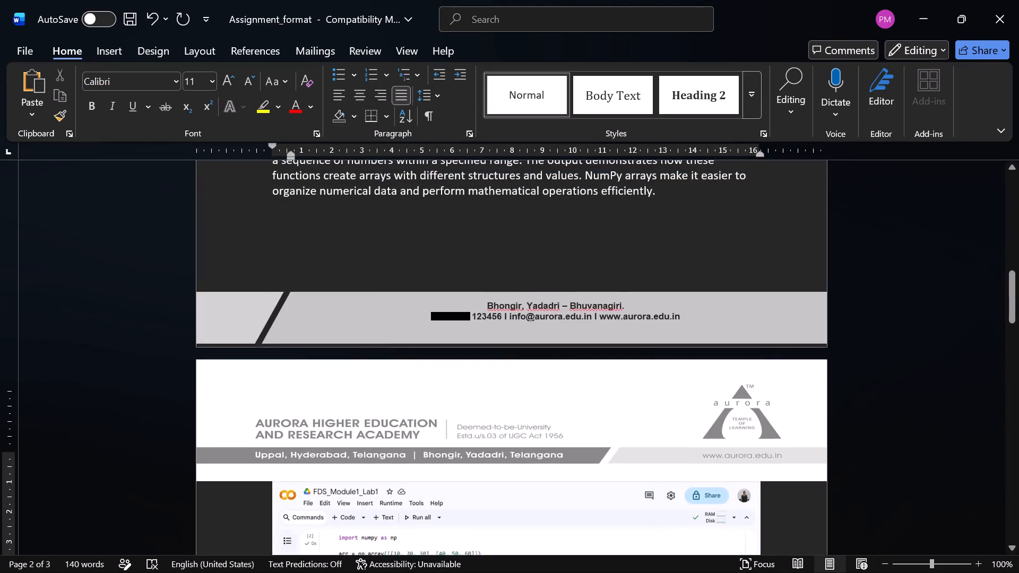
click(676, 195)
key(Return)
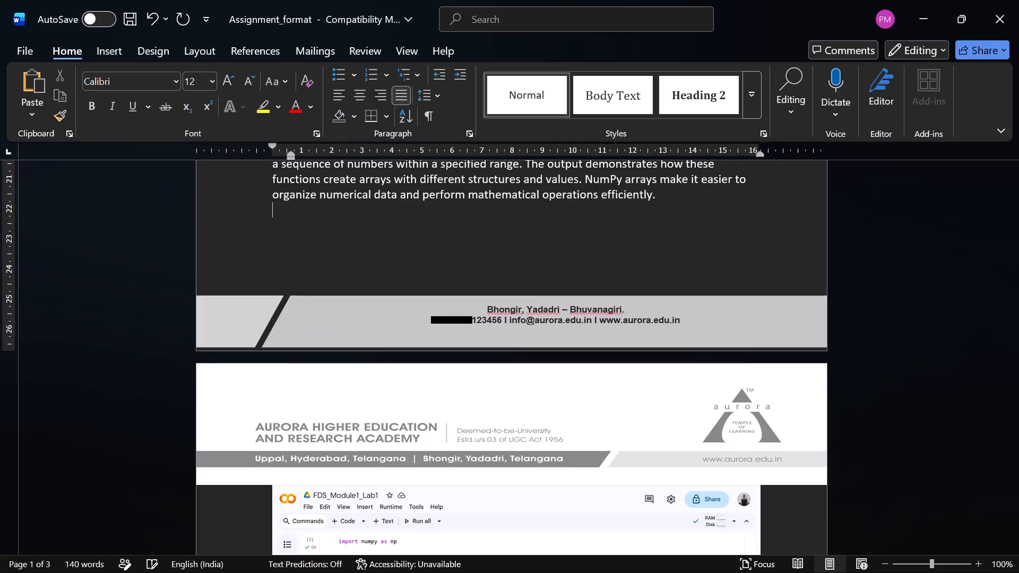
key(Return)
key(Return)
Insert two line breaks after the second Colab screenshot to make room above the third one.
scroll(676, 195, down, 2)
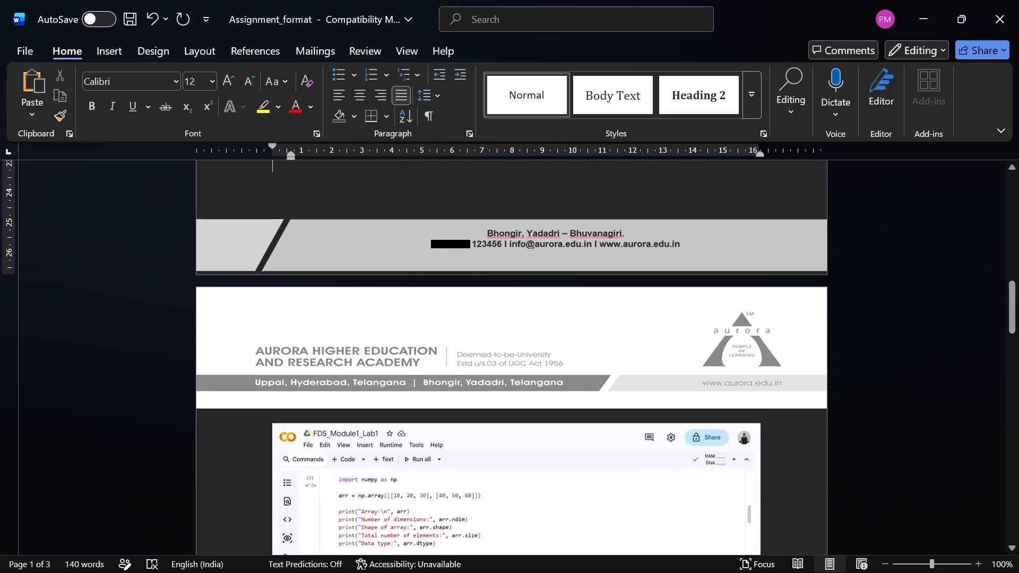
scroll(676, 195, down, 8)
click(776, 337)
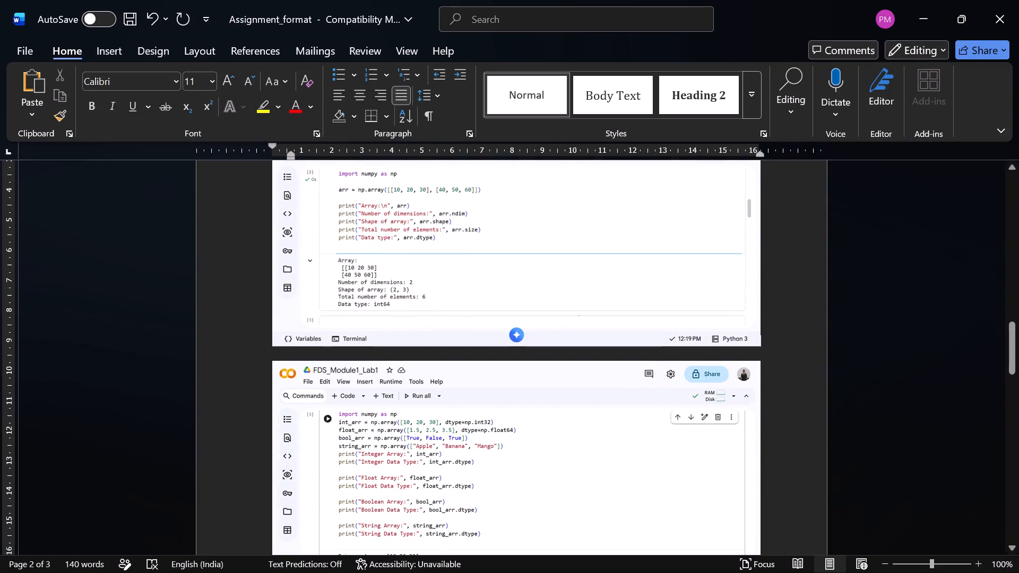
key(Return)
key(Return)
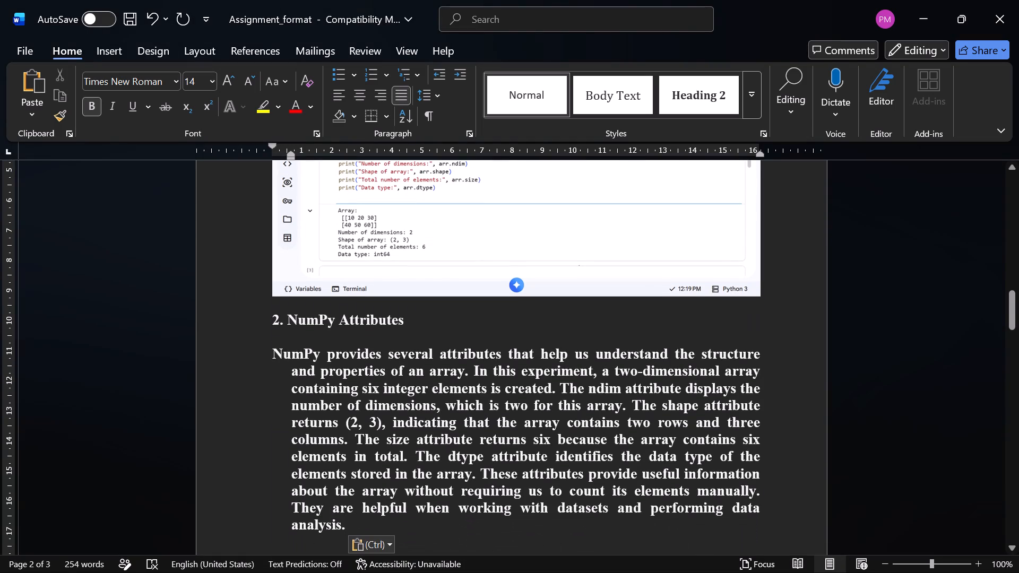
Select the whole pasted NumPy Attributes paragraph and open its font size choices.
drag(349, 520, 310, 377)
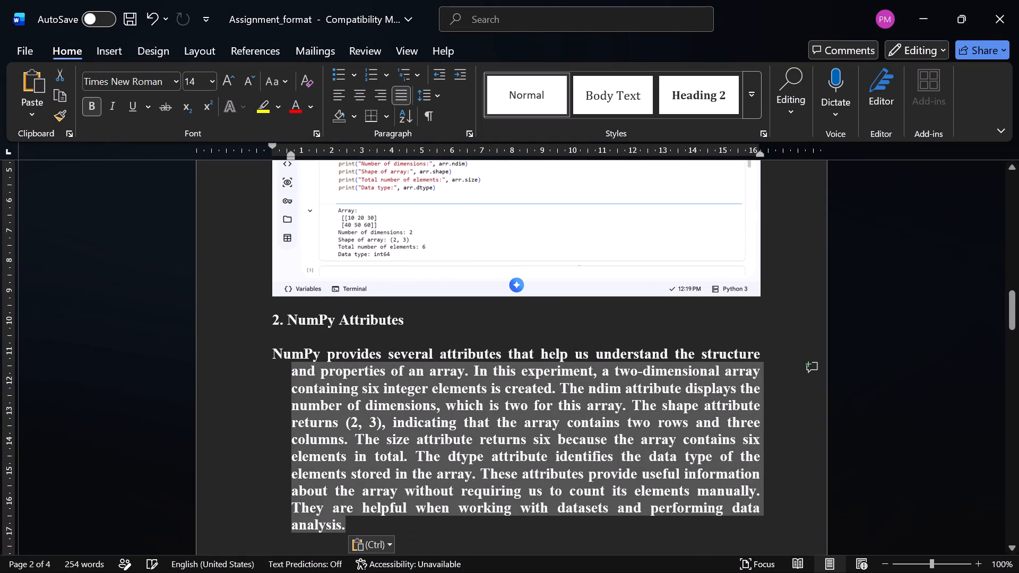
click(366, 508)
drag(363, 522, 282, 401)
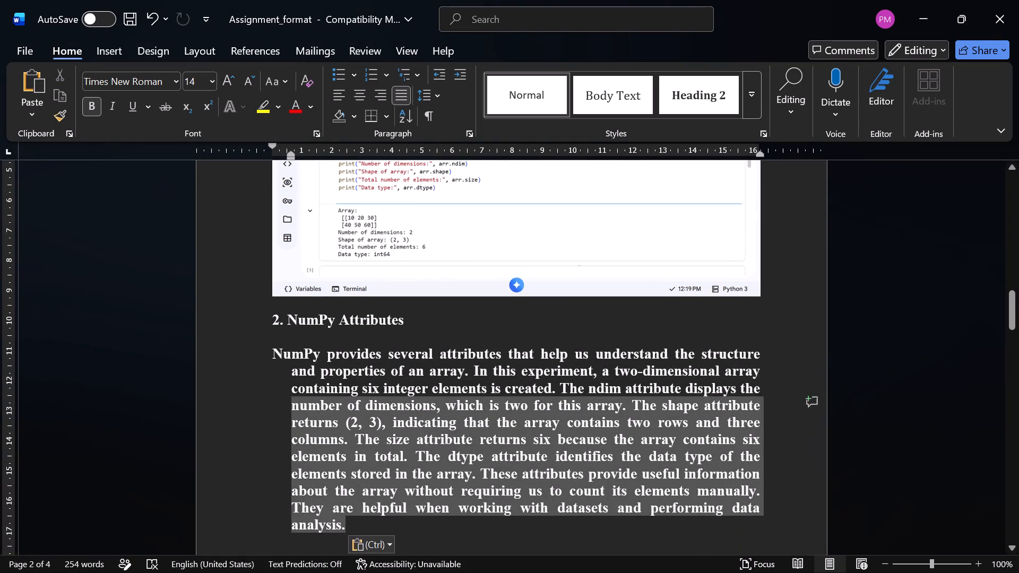
drag(282, 401, 266, 357)
click(207, 81)
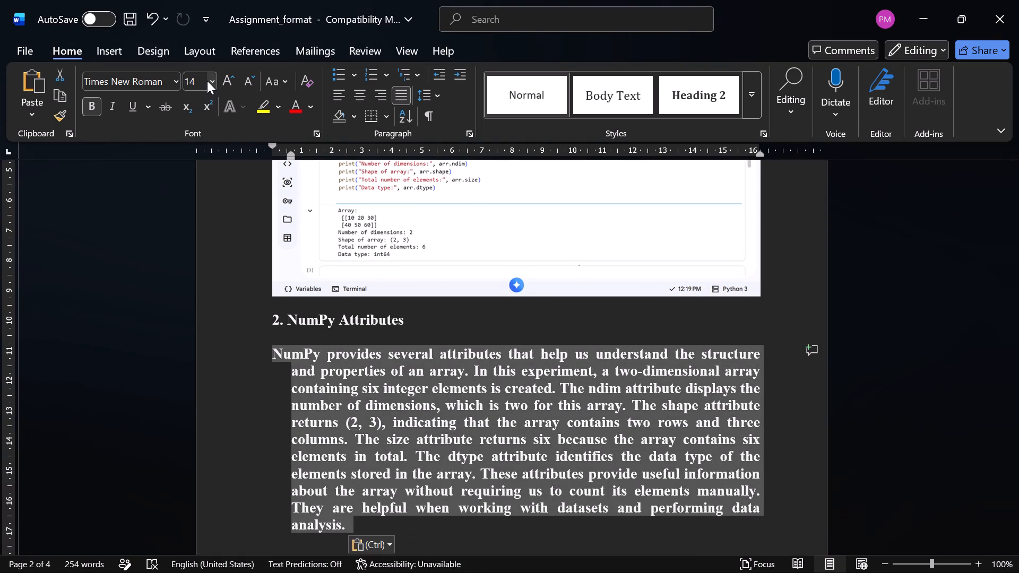
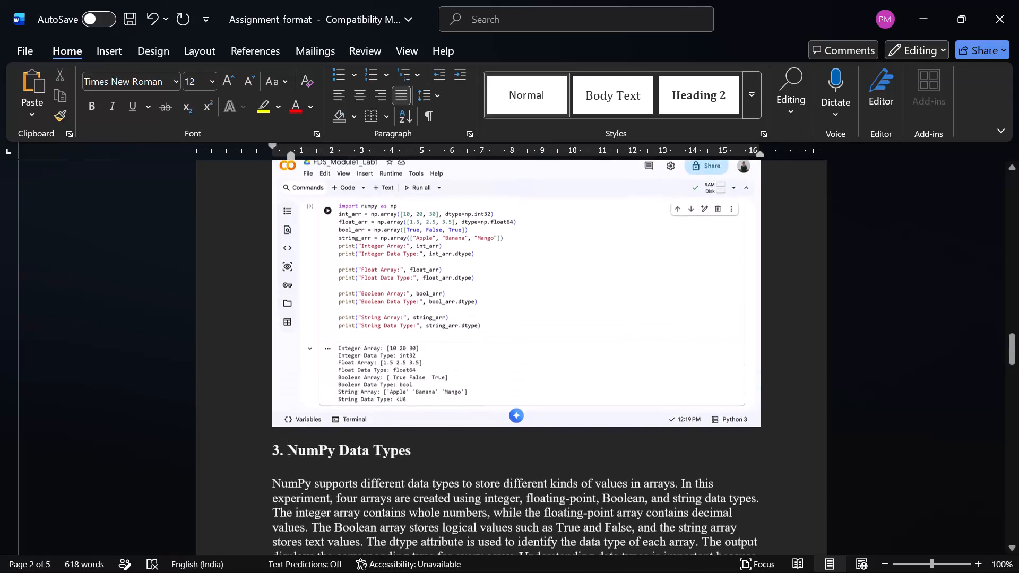
Move the heading "3. NumPy Data Types" from below the third screenshot to above it, adding three line breaks before the heading.
drag(430, 456, 263, 452)
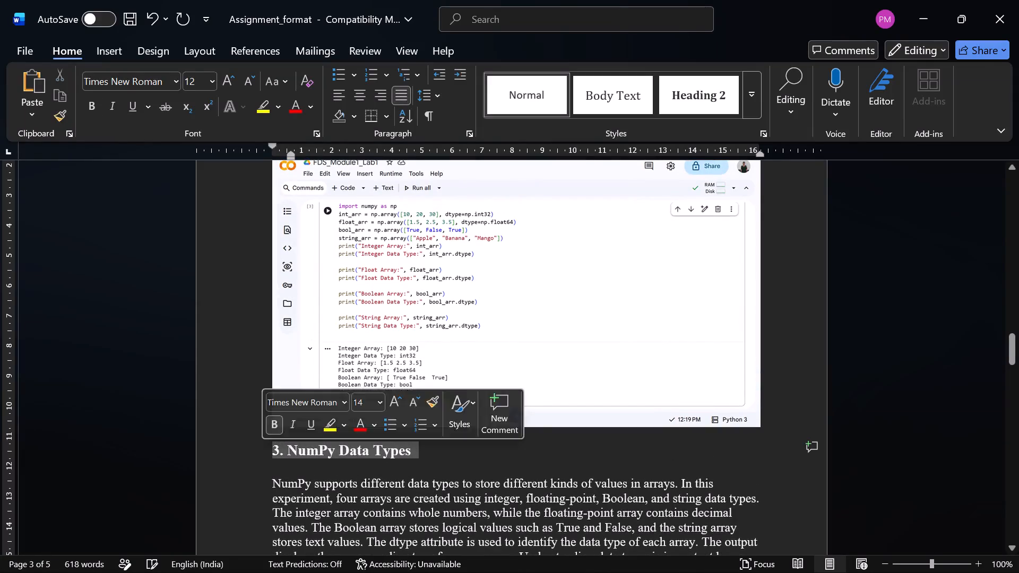
key(ctrl+x)
scroll(326, 448, up, 5)
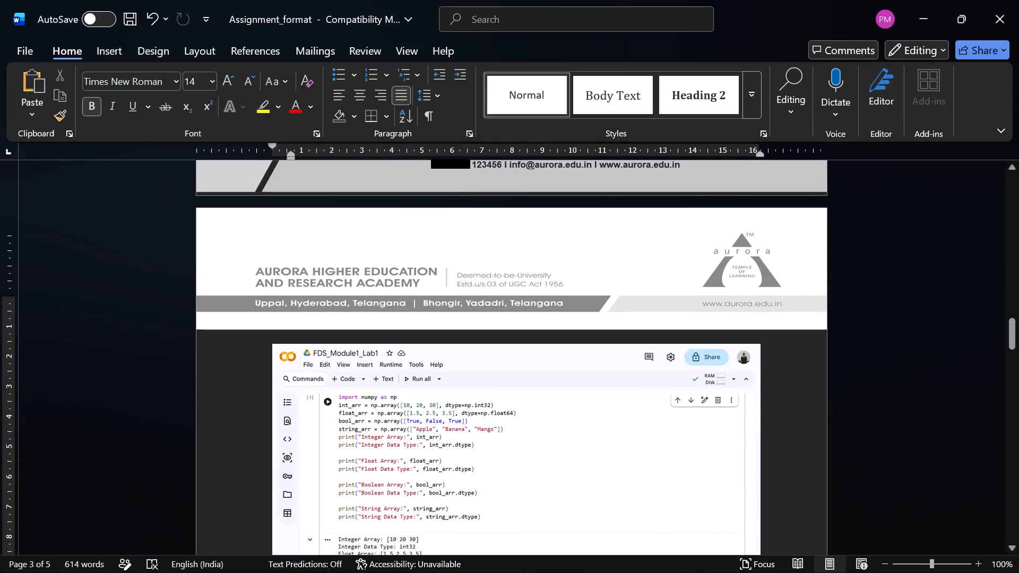
click(273, 345)
click(279, 338)
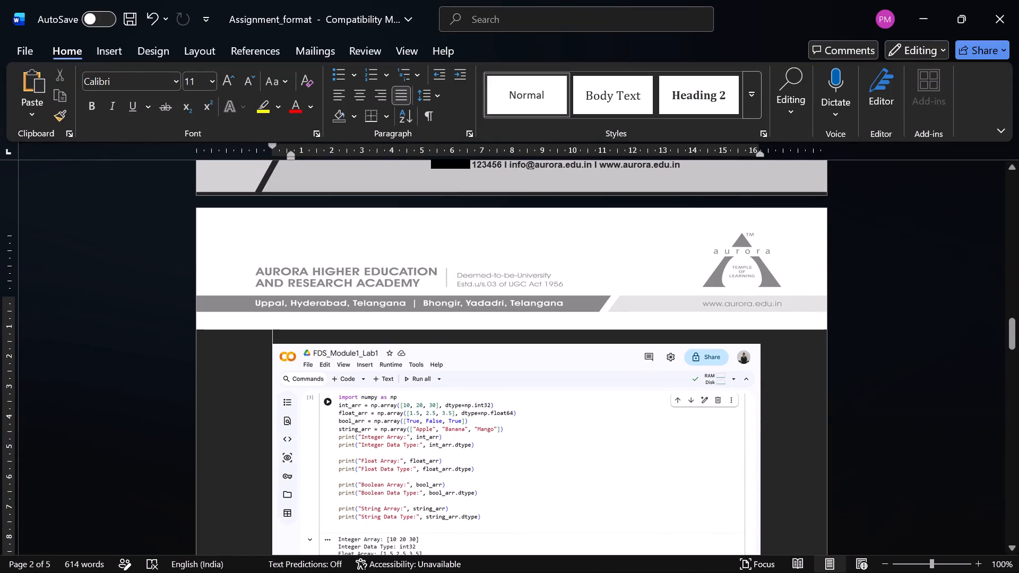
key(Return)
key(Return)
key(Return)
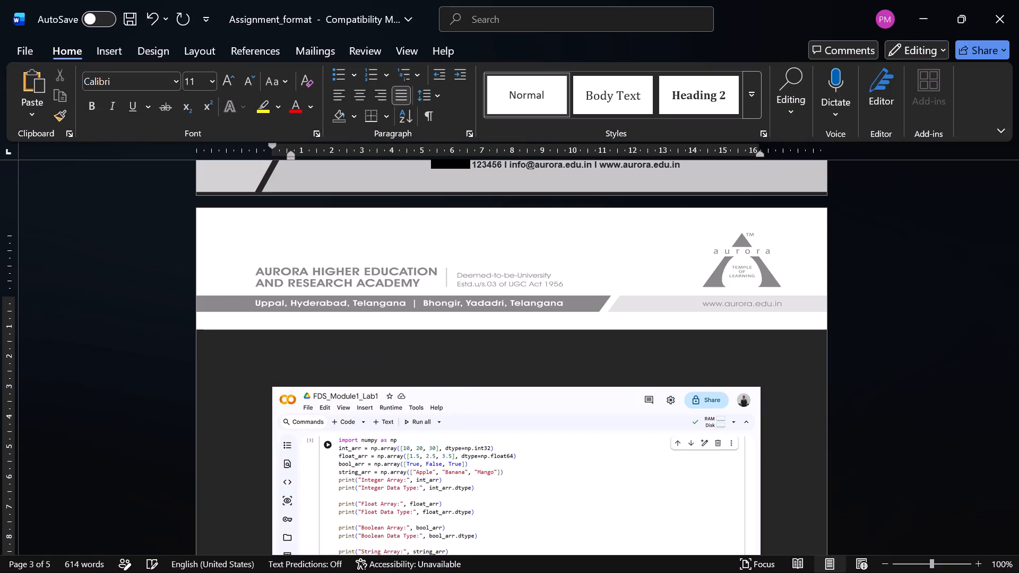
key(ctrl+v)
Move the heading "4. NumPy Indexing" from below the fourth screenshot to above it, adding a line break before the heading.
scroll(300, 335, down, 9)
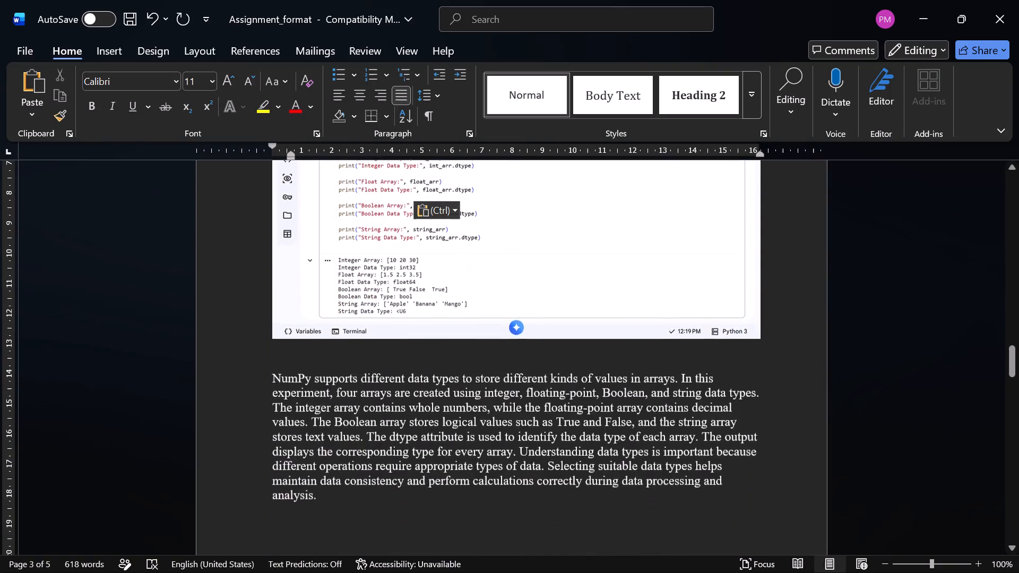
scroll(304, 333, down, 18)
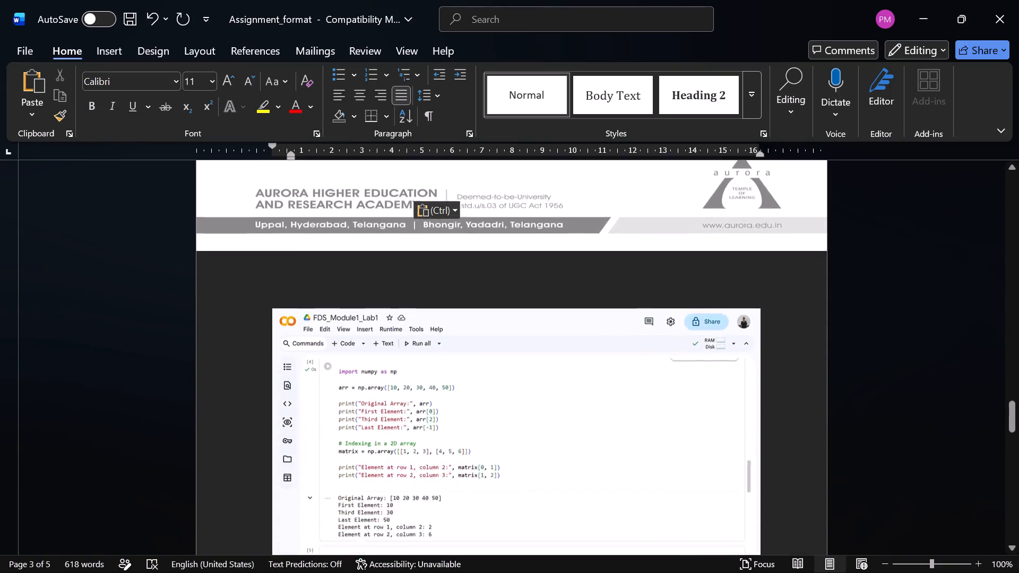
scroll(304, 333, down, 4)
drag(418, 422, 286, 414)
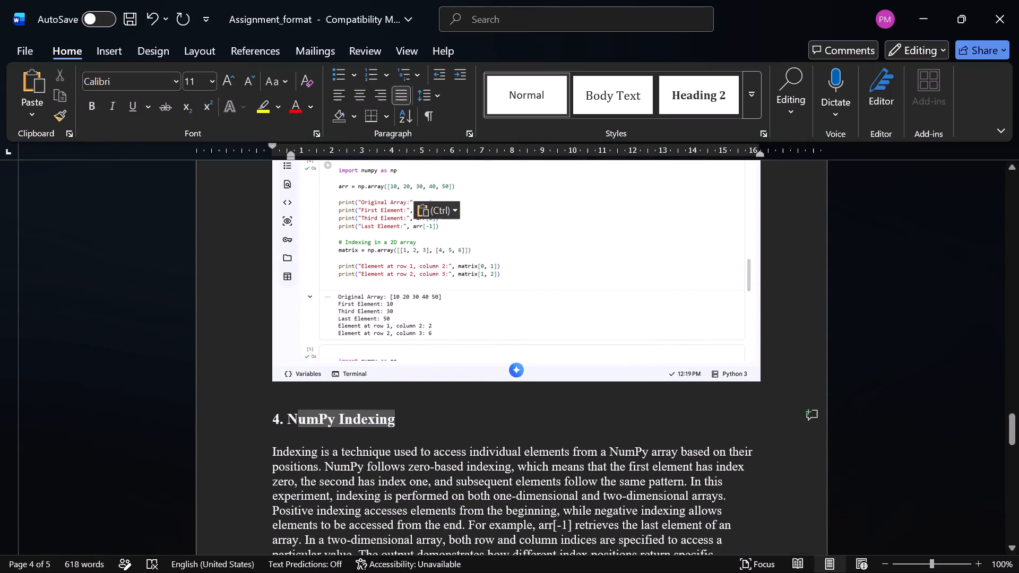
drag(286, 414, 256, 418)
key(ctrl+x)
scroll(262, 414, up, 7)
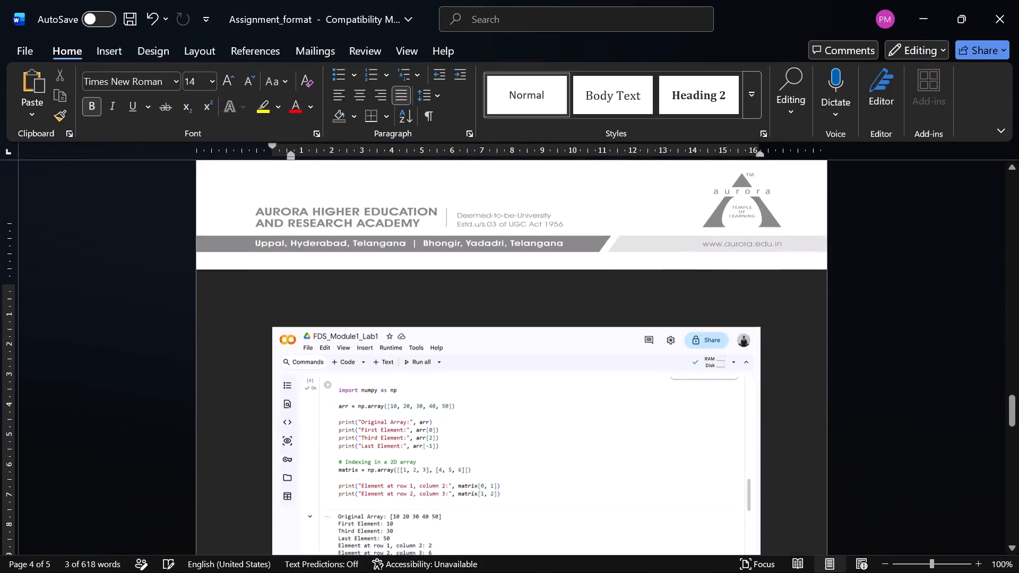
click(322, 343)
key(Return)
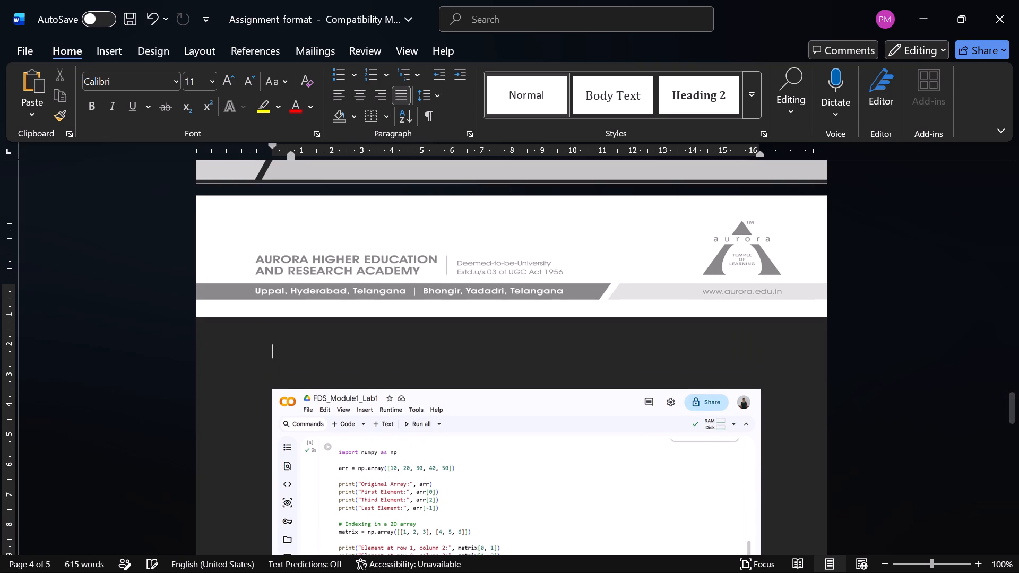
key(ctrl+v)
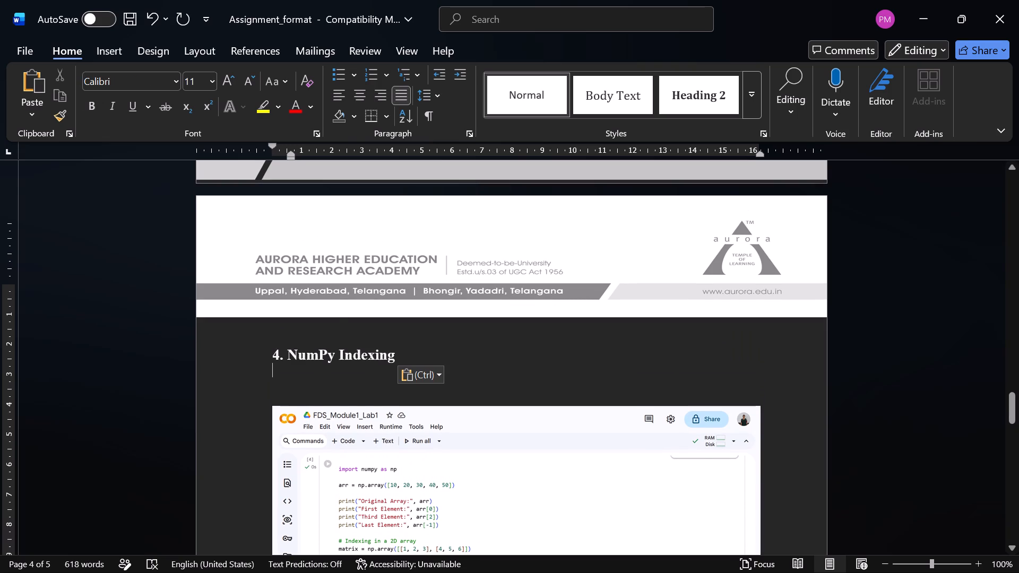
Add a blank line above the "4. NumPy Indexing" heading and remove the extra blank lines between it and the screenshot.
key(BackSpace)
scroll(330, 370, down, 5)
scroll(330, 371, up, 3)
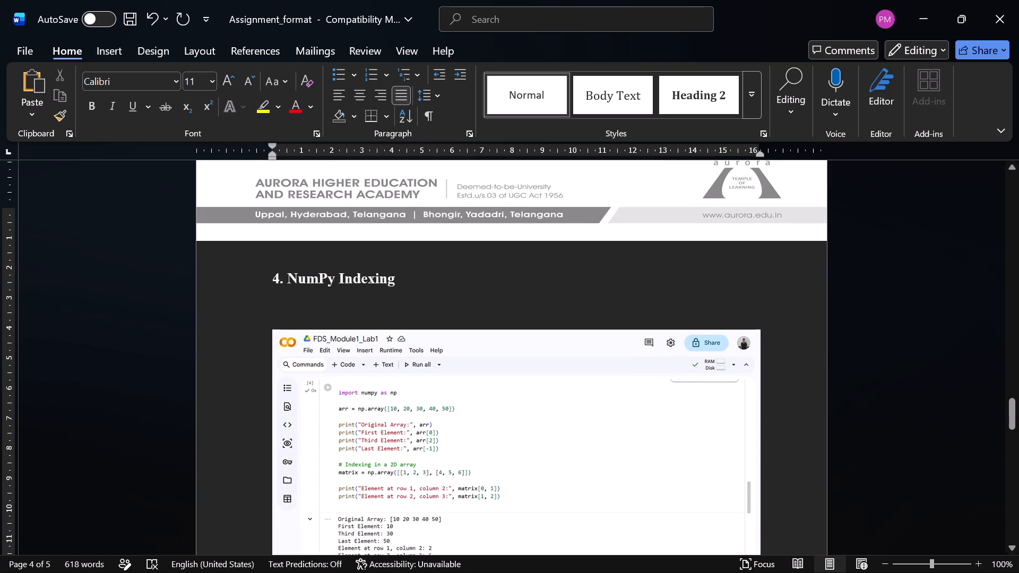
click(329, 266)
key(Return)
click(321, 341)
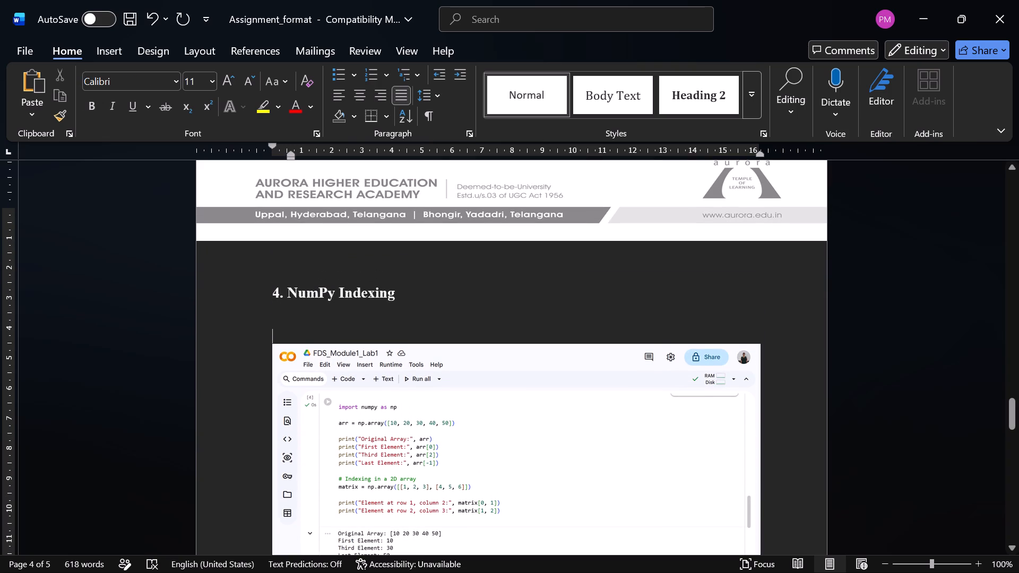
key(BackSpace)
Move the heading "5. NumPy Slicing" from below the fifth screenshot to the empty line above it.
scroll(325, 342, down, 8)
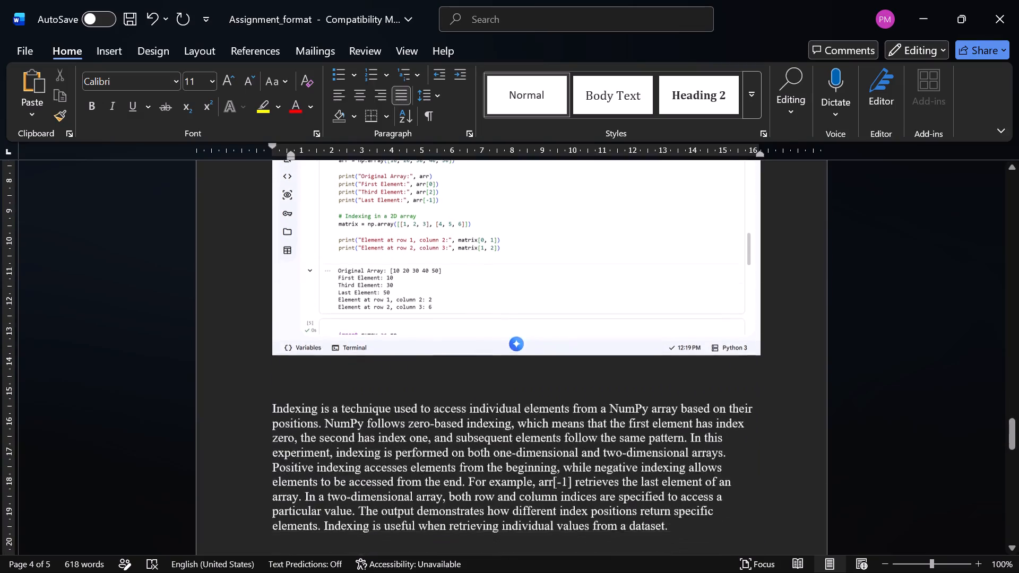
scroll(325, 342, down, 15)
scroll(325, 342, down, 7)
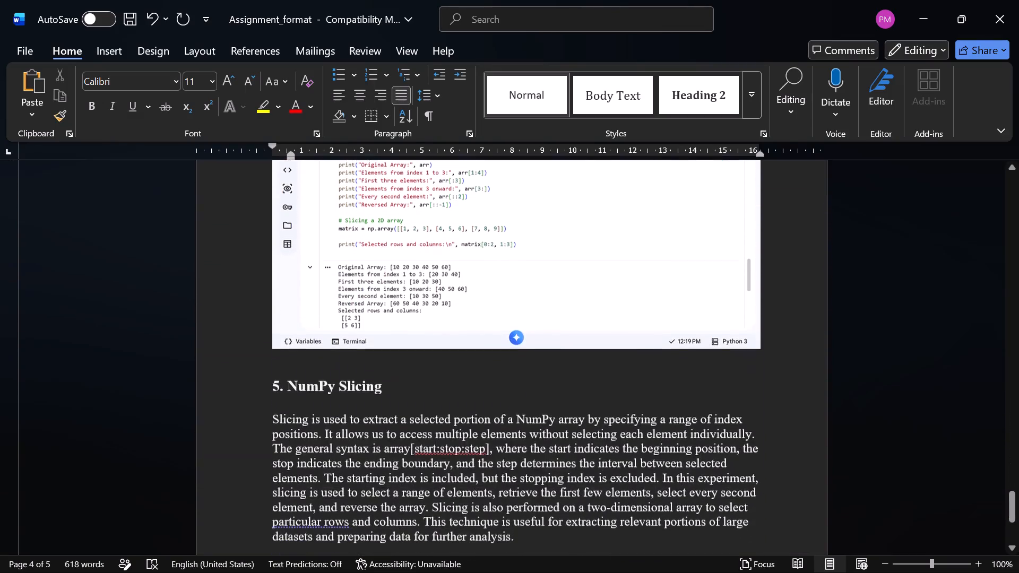
drag(391, 383, 266, 386)
key(ctrl+x)
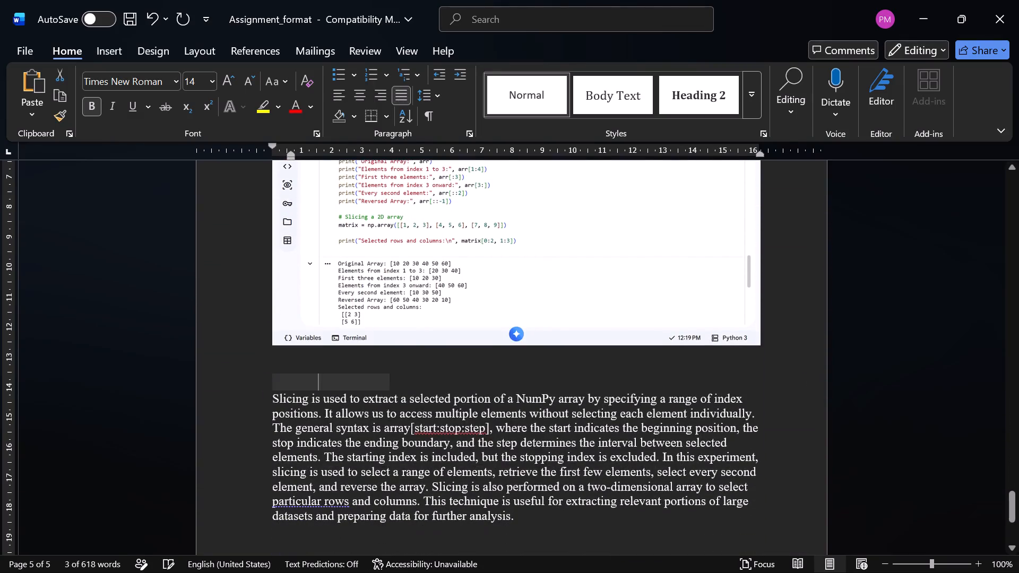
scroll(273, 382, up, 7)
click(303, 315)
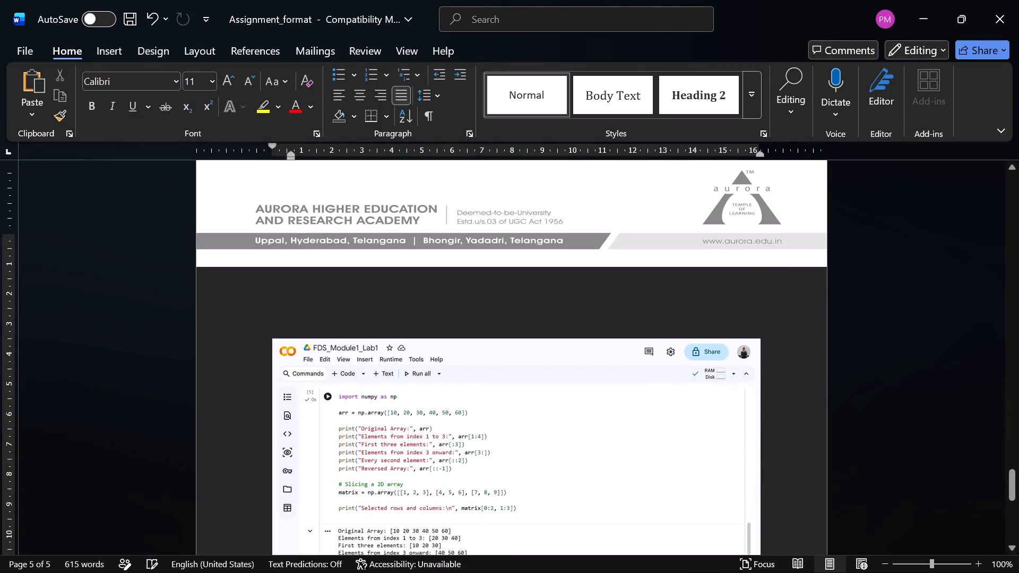
key(ctrl+v)
Move the heading "2. NumPy Attributes" from below the second screenshot to above it, adding two line breaks before the heading.
scroll(330, 329, down, 9)
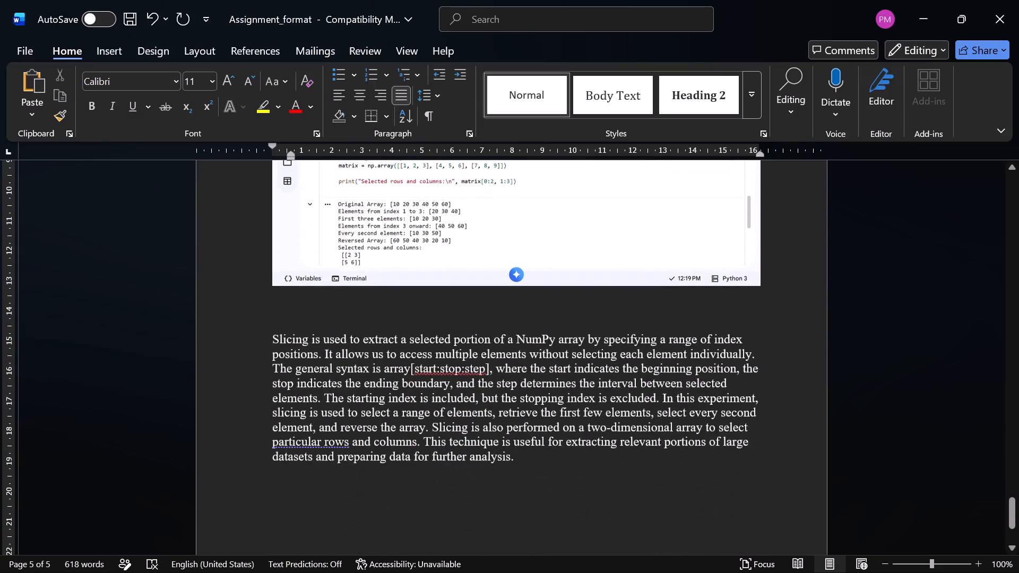
scroll(332, 326, down, 4)
scroll(332, 326, up, 15)
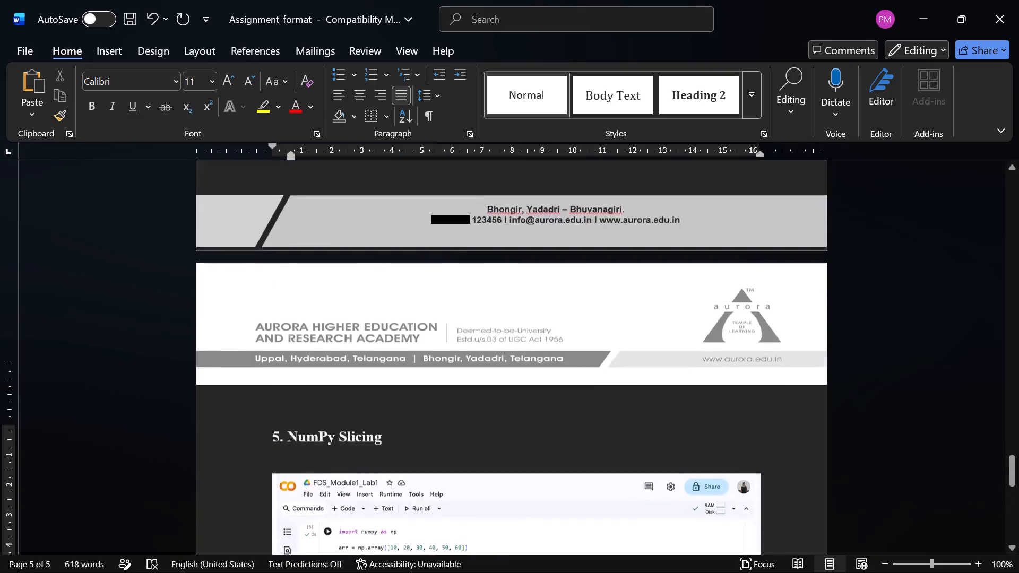
scroll(332, 326, up, 20)
scroll(332, 326, up, 13)
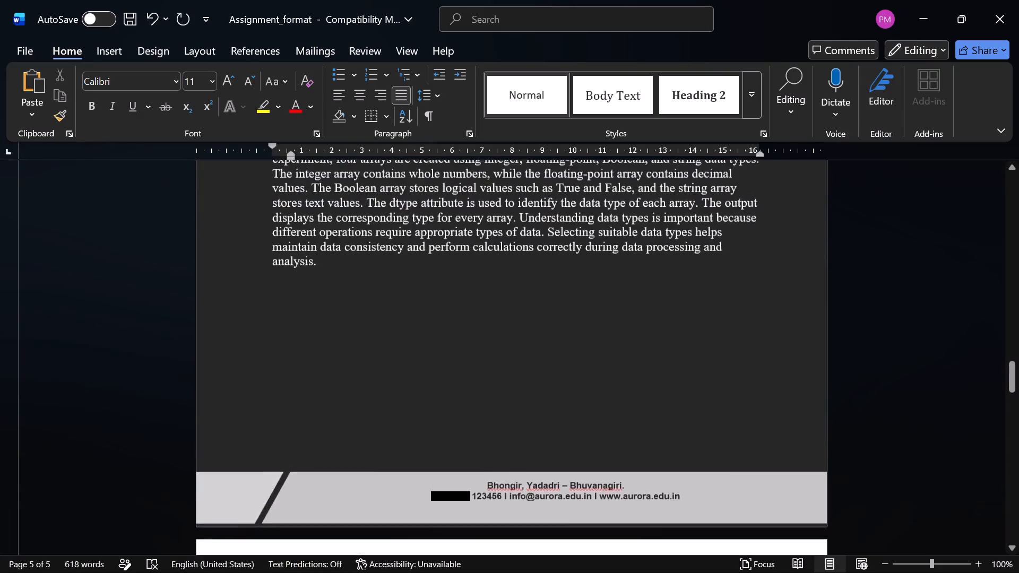
scroll(332, 326, up, 20)
scroll(332, 326, up, 11)
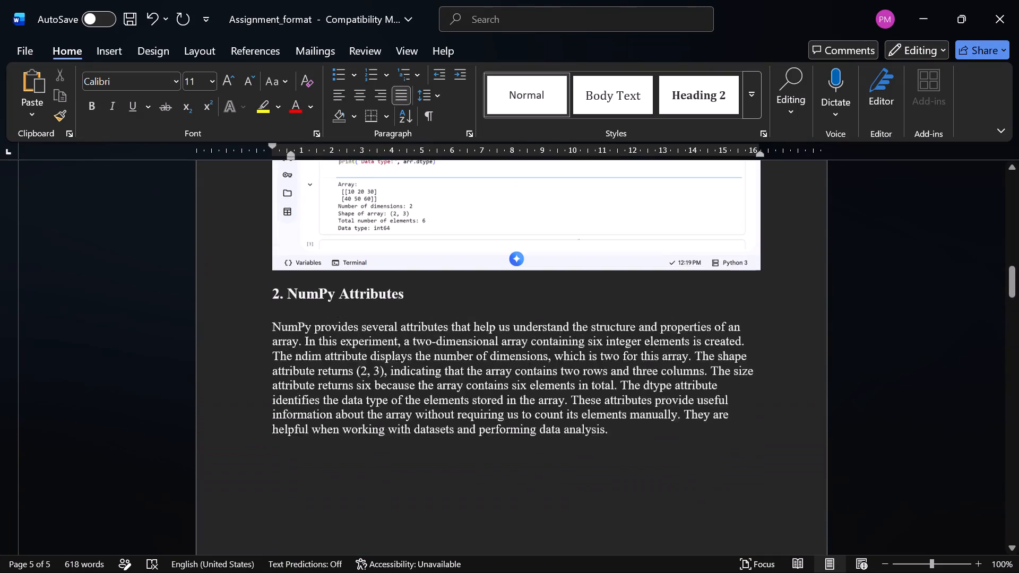
drag(415, 340, 269, 345)
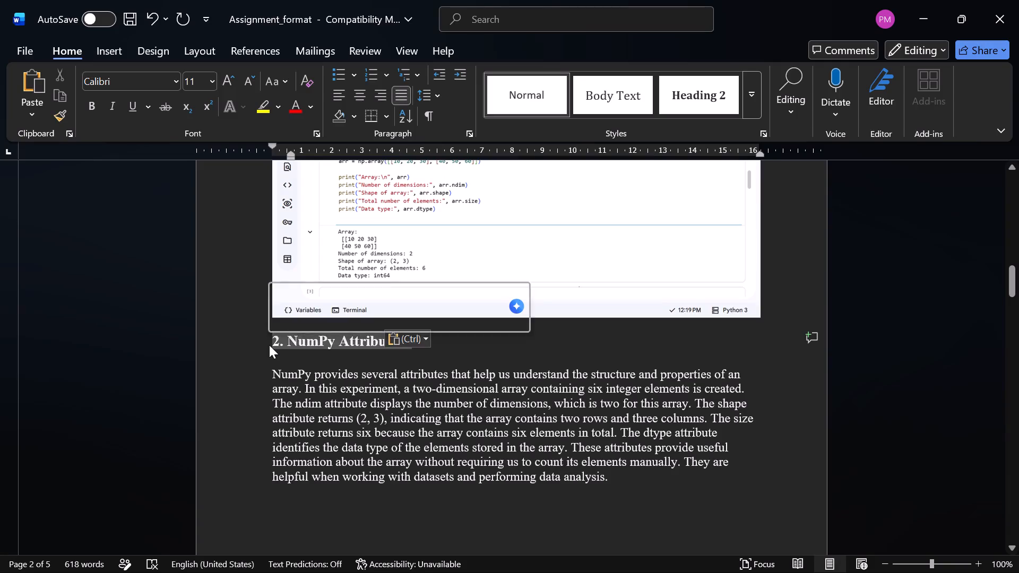
key(ctrl+x)
scroll(290, 342, up, 7)
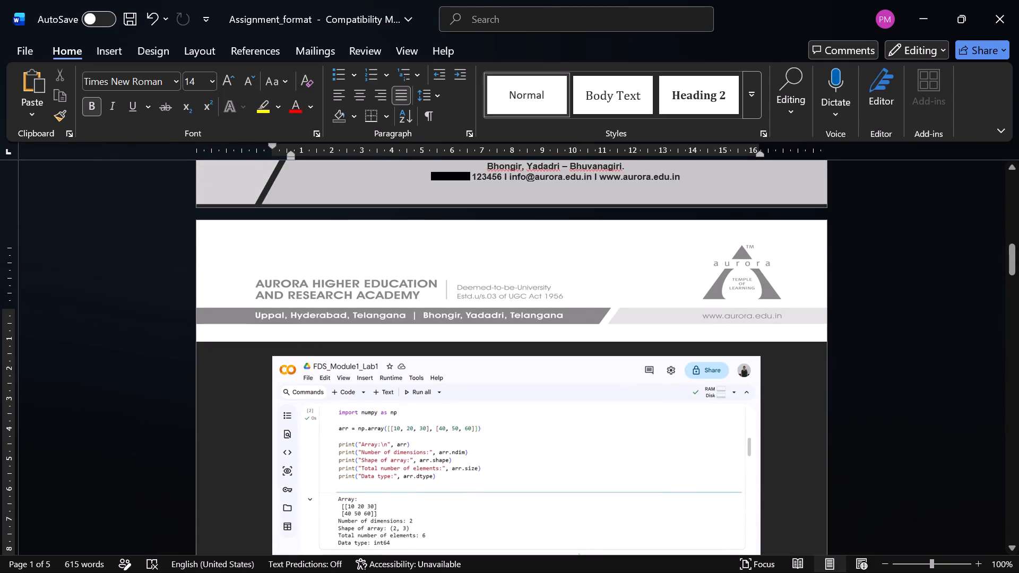
click(305, 345)
key(Return)
key(Return)
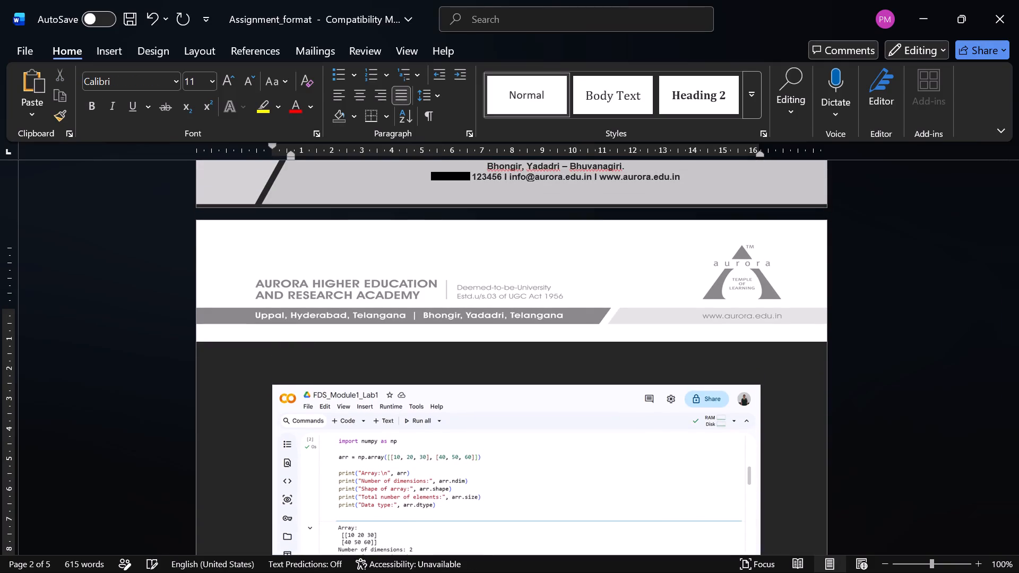
key(ctrl+v)
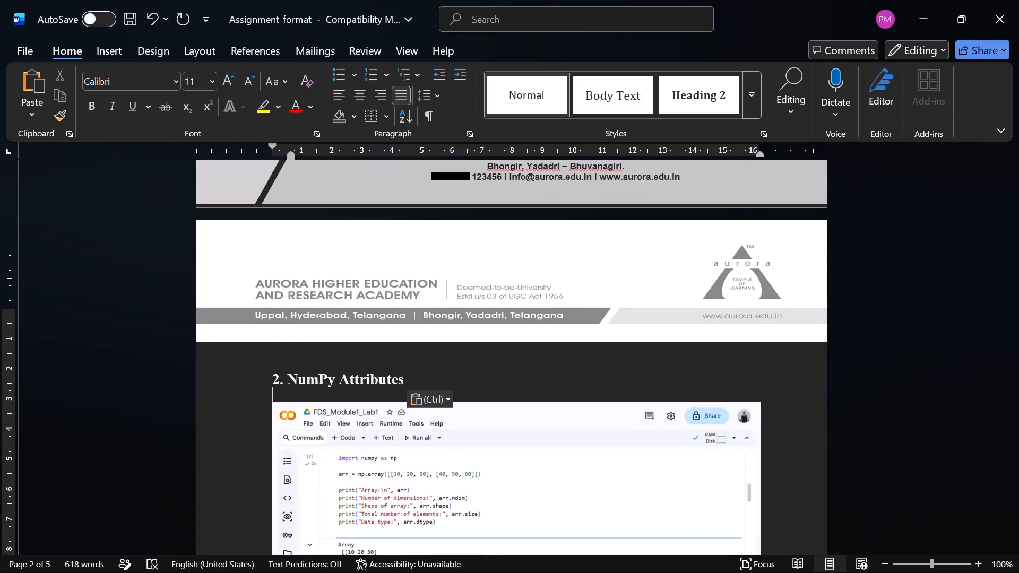
Move the heading "1.NumPy Array Creation" to between the student details table and the first screenshot, adding a line break before it.
scroll(305, 345, down, 9)
scroll(306, 346, up, 7)
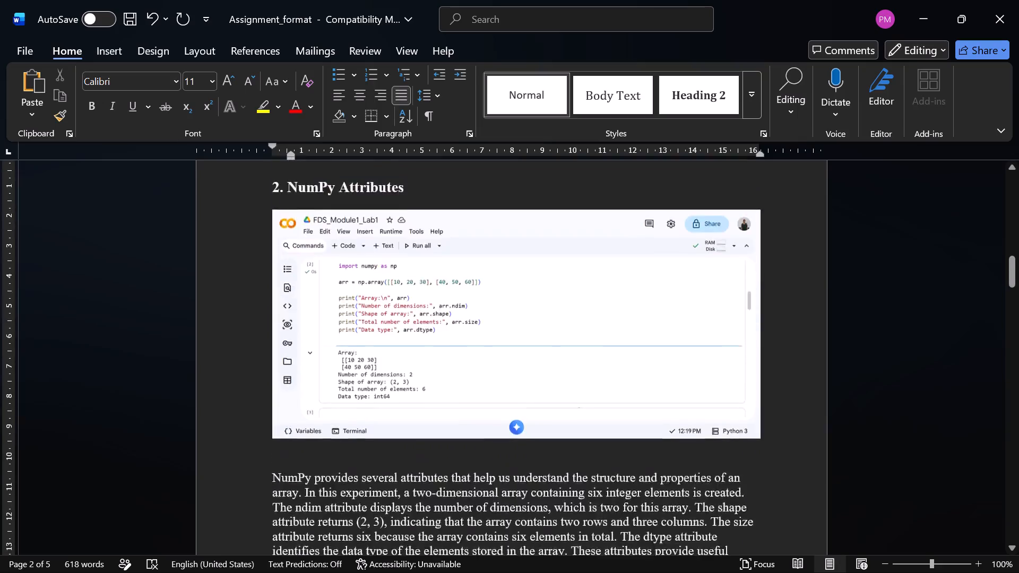
scroll(306, 346, up, 14)
drag(450, 375, 311, 373)
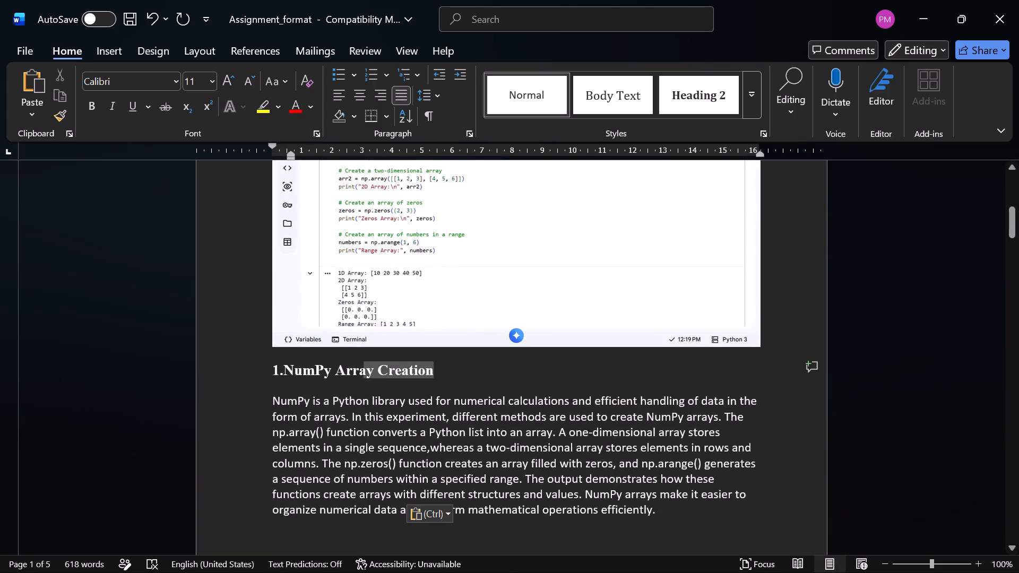
drag(311, 373, 257, 372)
key(ctrl+x)
scroll(297, 380, up, 9)
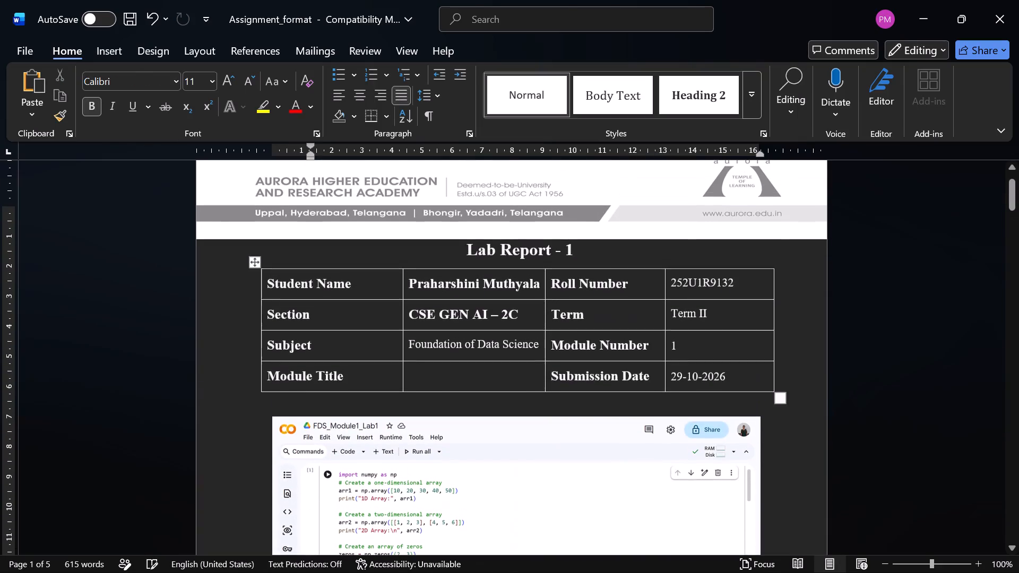
click(320, 403)
key(Return)
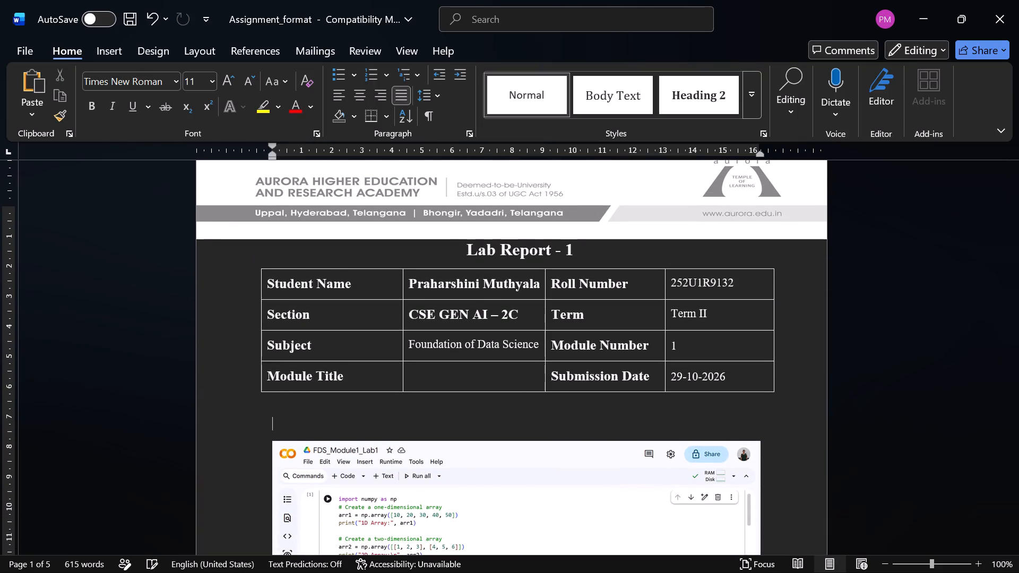
key(ctrl+v)
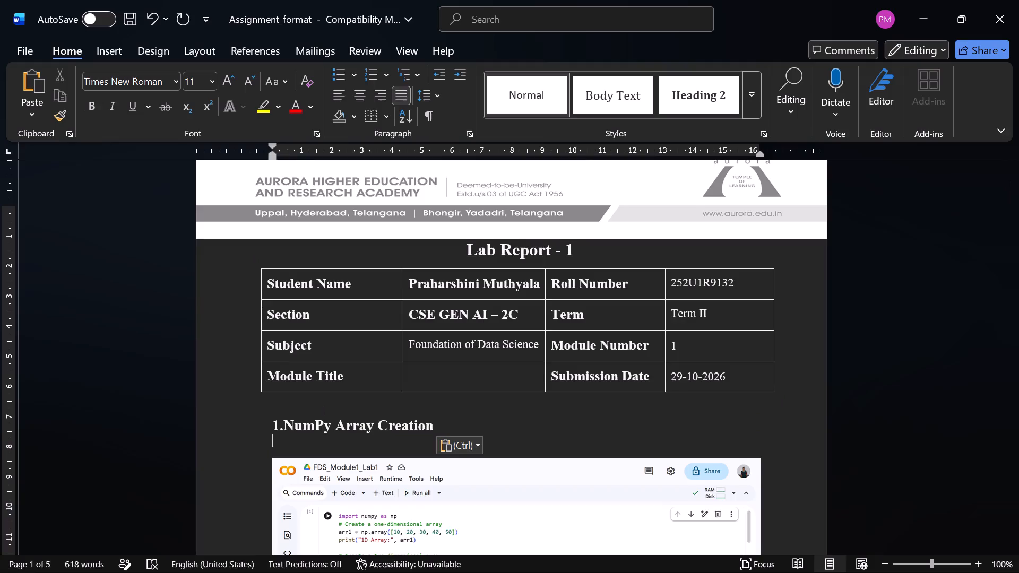
Change the font of the NumPy Array Creation explanation paragraph to Times New Roman.
scroll(254, 455, down, 18)
scroll(270, 443, up, 5)
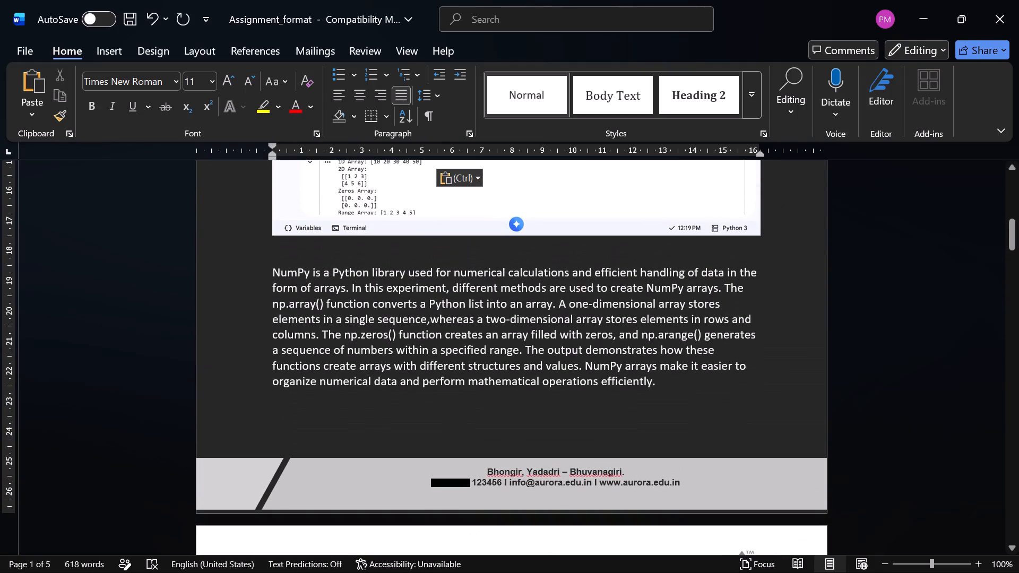
drag(668, 385, 263, 277)
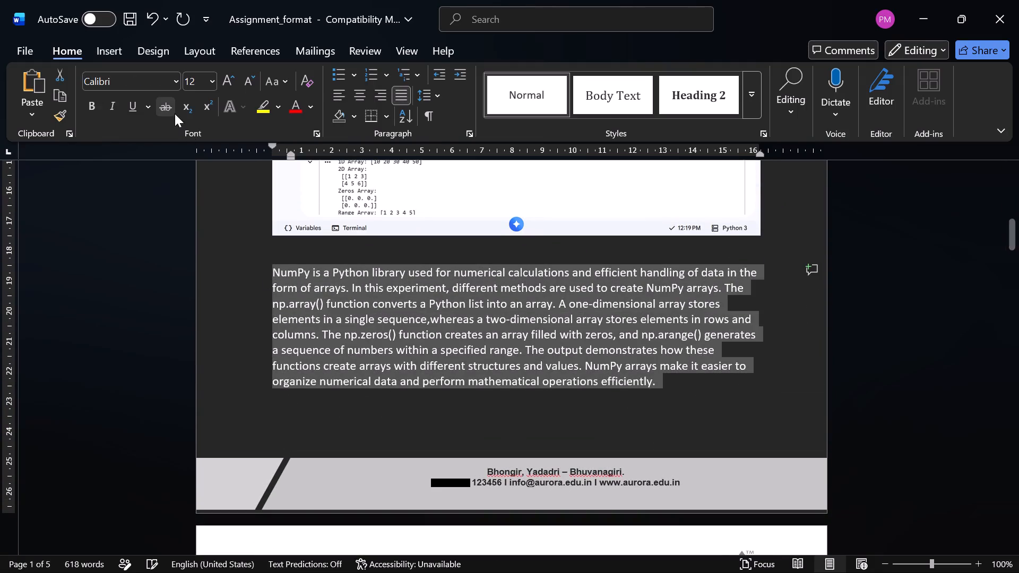
click(175, 83)
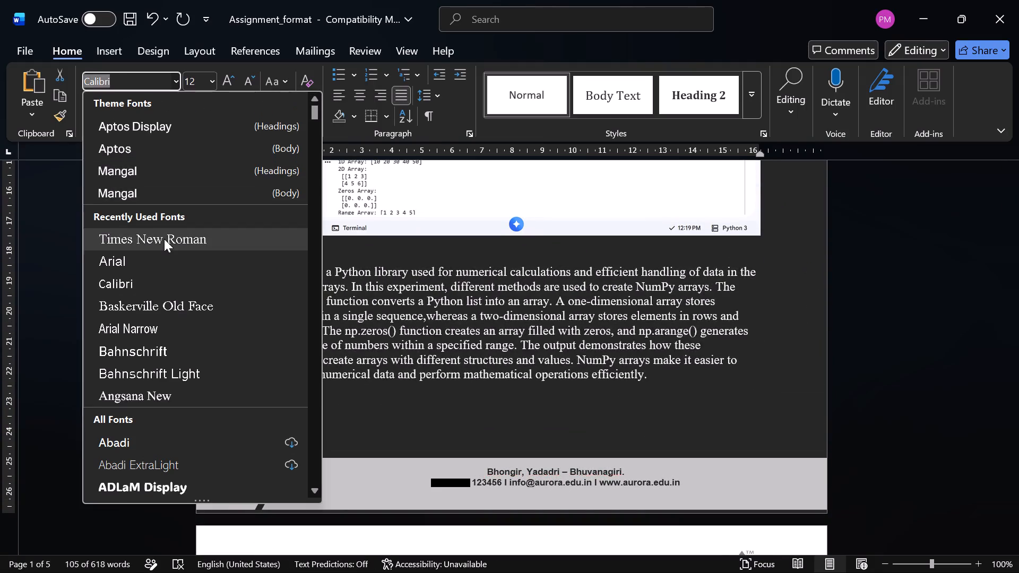
click(164, 239)
click(218, 305)
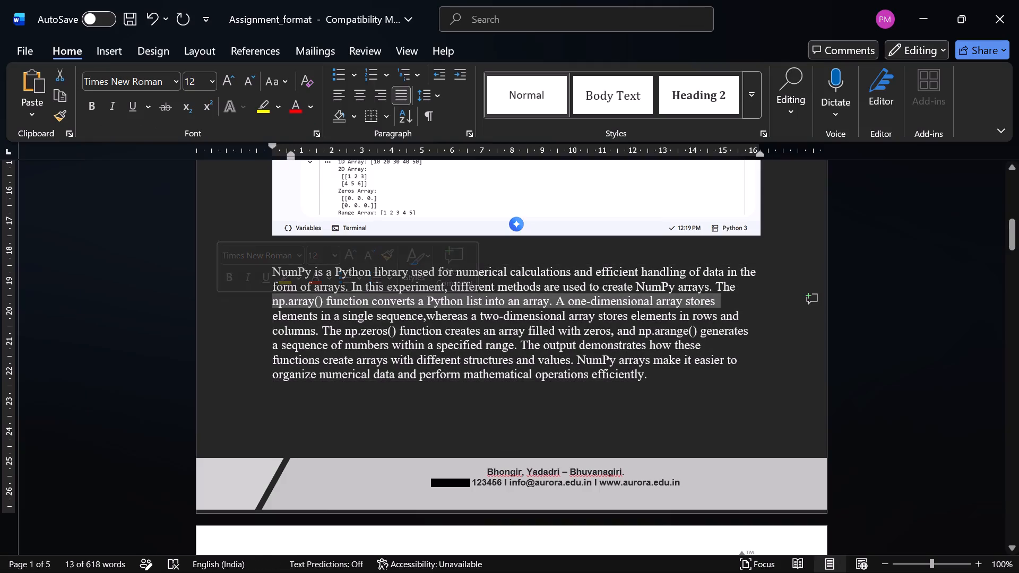
click(366, 394)
Delete the extra blank lines above the heading "3. NumPy Data Types" at the start of page 3.
scroll(368, 395, down, 14)
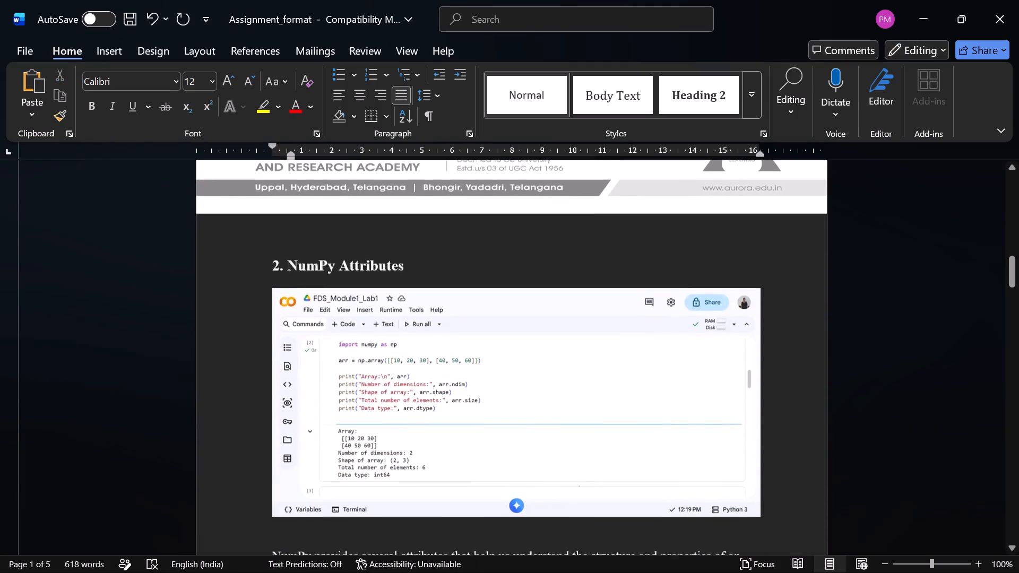
scroll(367, 392, down, 20)
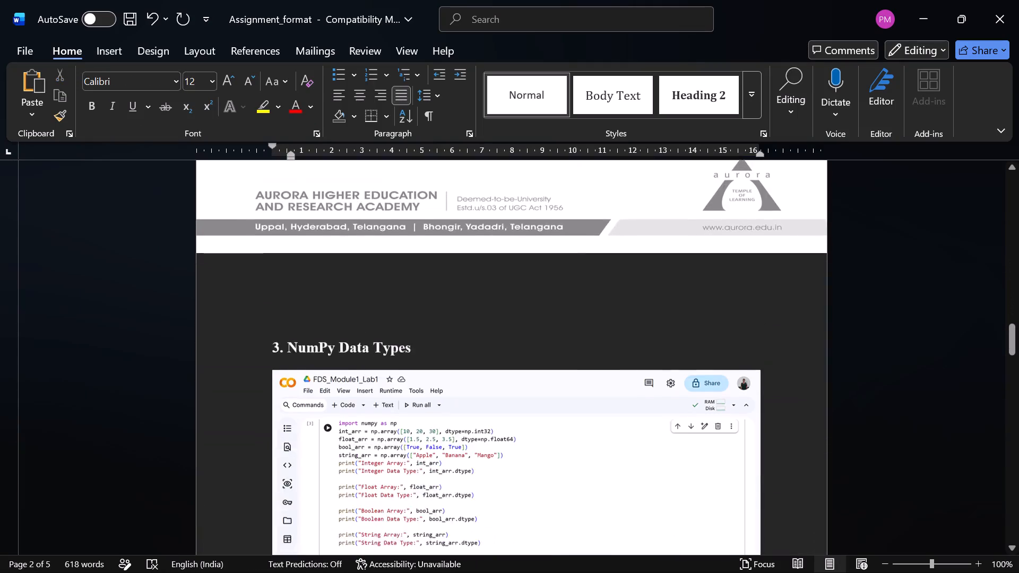
scroll(363, 384, down, 4)
scroll(363, 384, up, 4)
click(347, 328)
key(BackSpace)
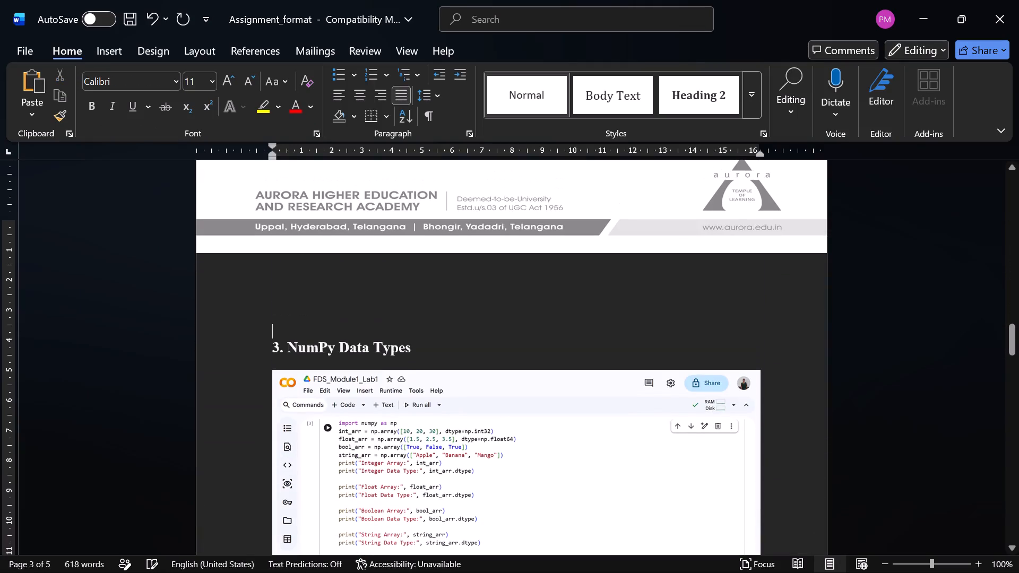
key(BackSpace)
key(BackSpace)
Review the layout of the NumPy Data Types, NumPy Indexing and NumPy Slicing sections through the end of the document.
scroll(347, 327, down, 2)
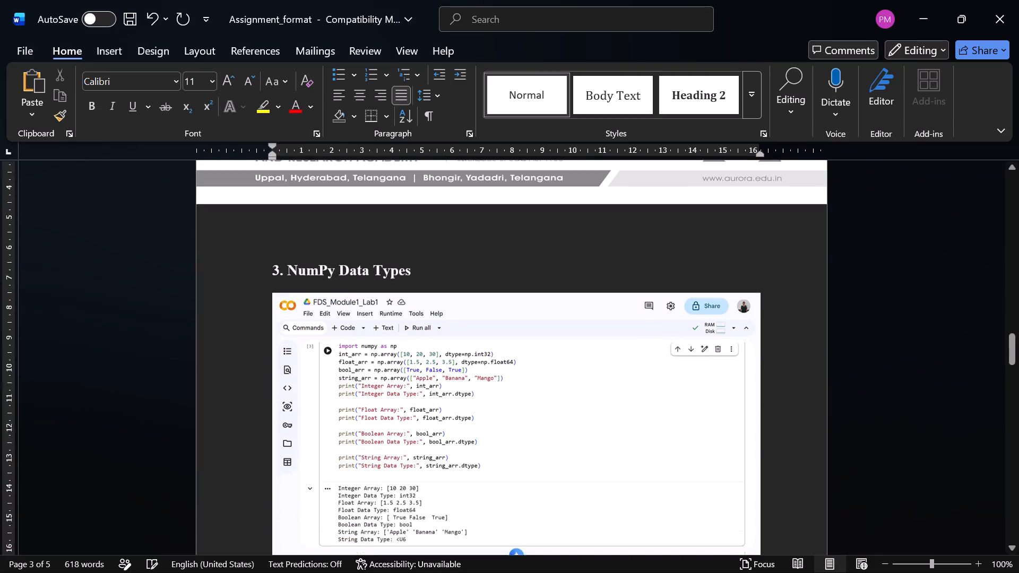
scroll(348, 329, down, 20)
scroll(348, 329, down, 9)
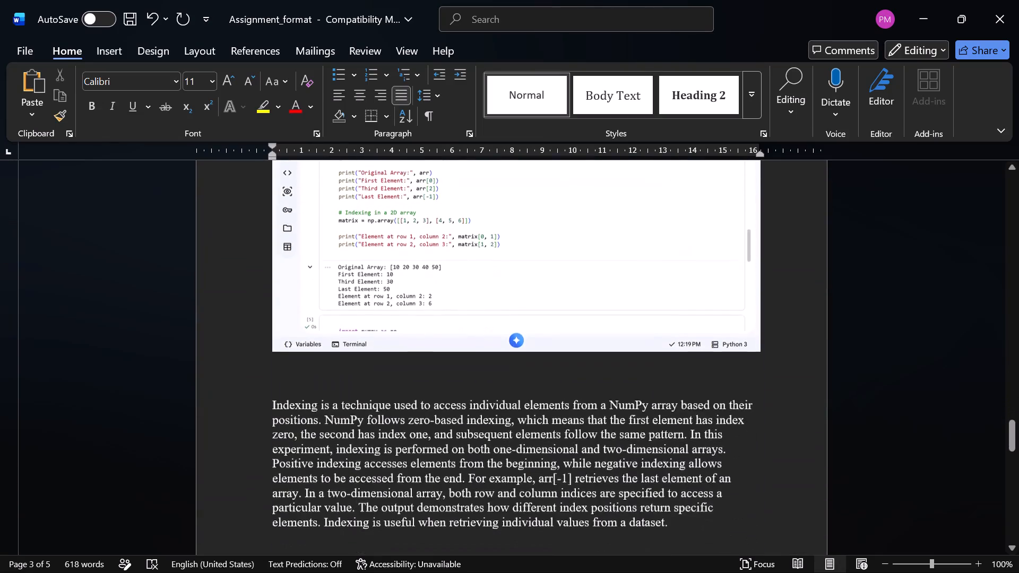
scroll(348, 329, down, 20)
scroll(349, 330, down, 11)
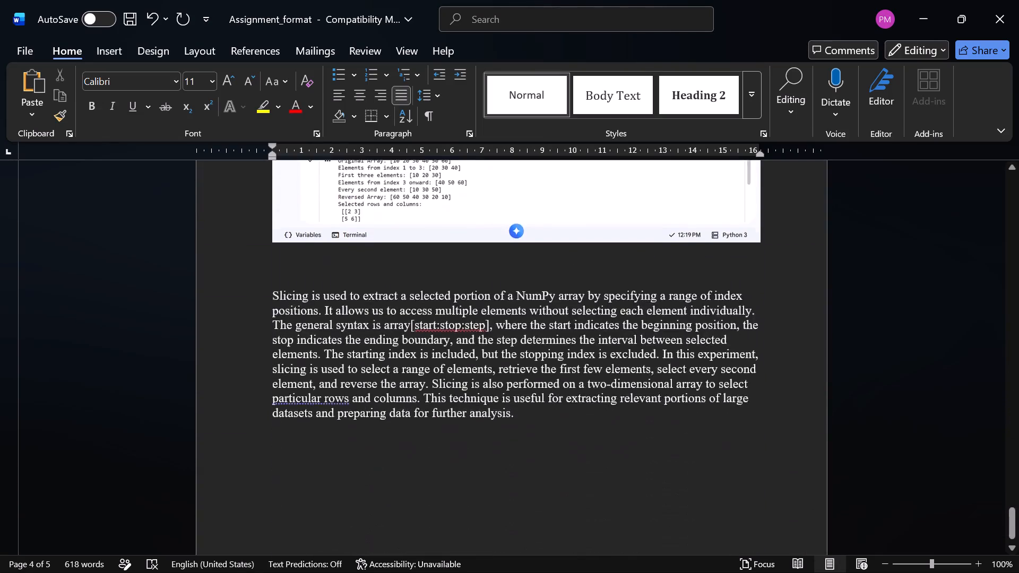
scroll(349, 330, down, 17)
scroll(349, 330, up, 12)
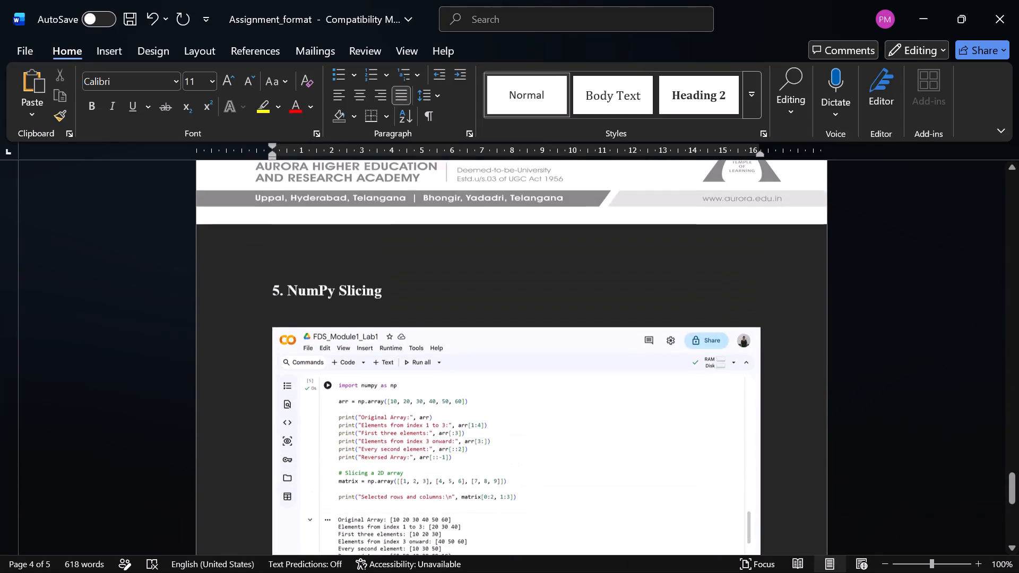
Save the Assignment_format document under its current name.
click(128, 21)
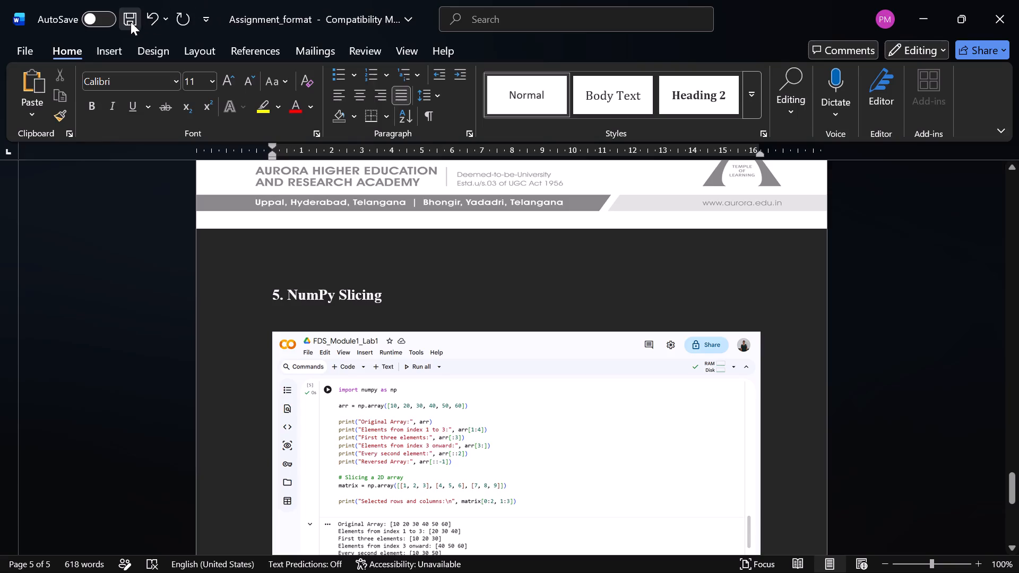
click(274, 15)
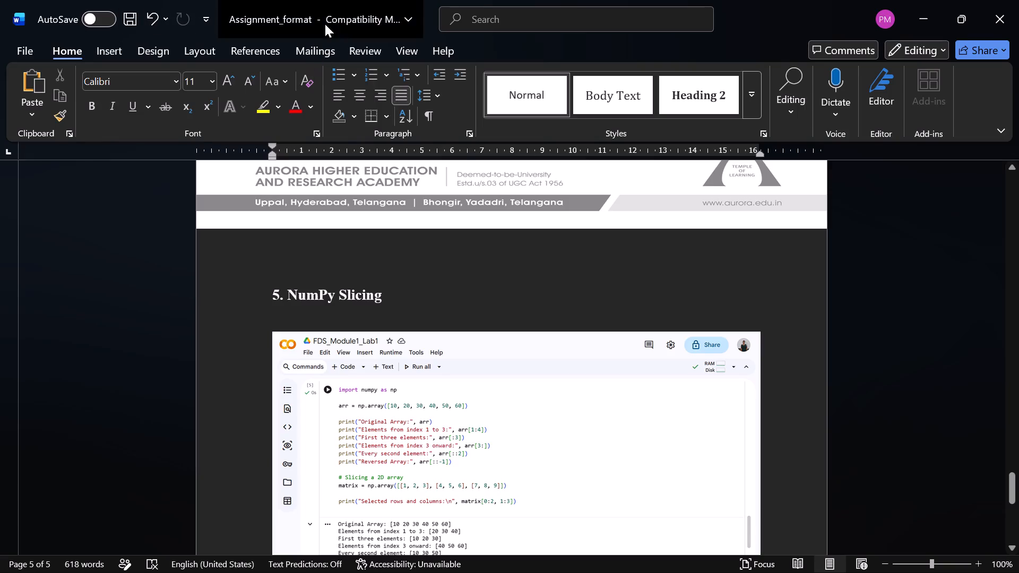
click(123, 223)
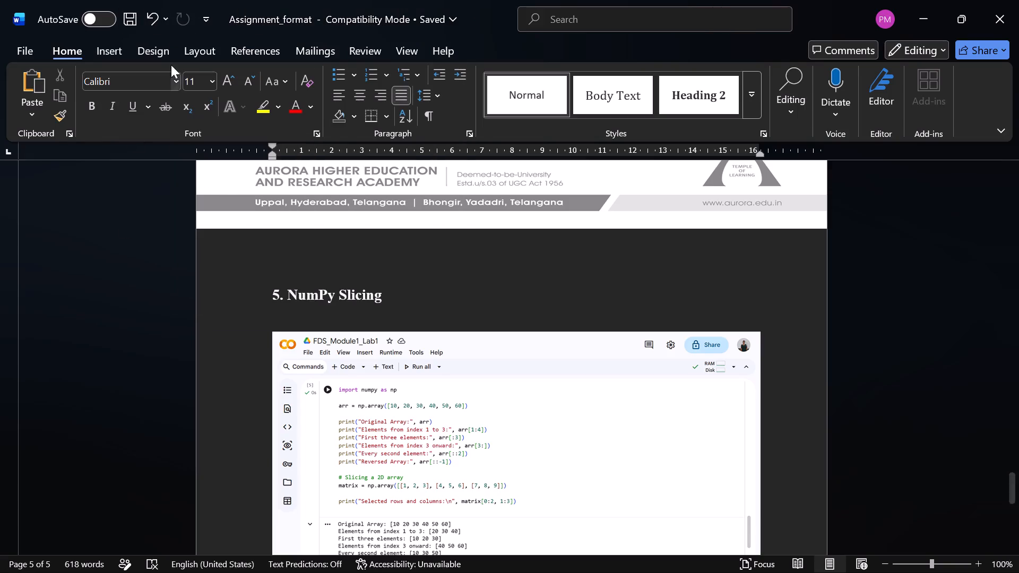
click(135, 13)
Save a PDF copy of the lab report named "Lab 1 fds" in the folder E: > Year 2 > term 6 > fds.
scroll(380, 312, up, 5)
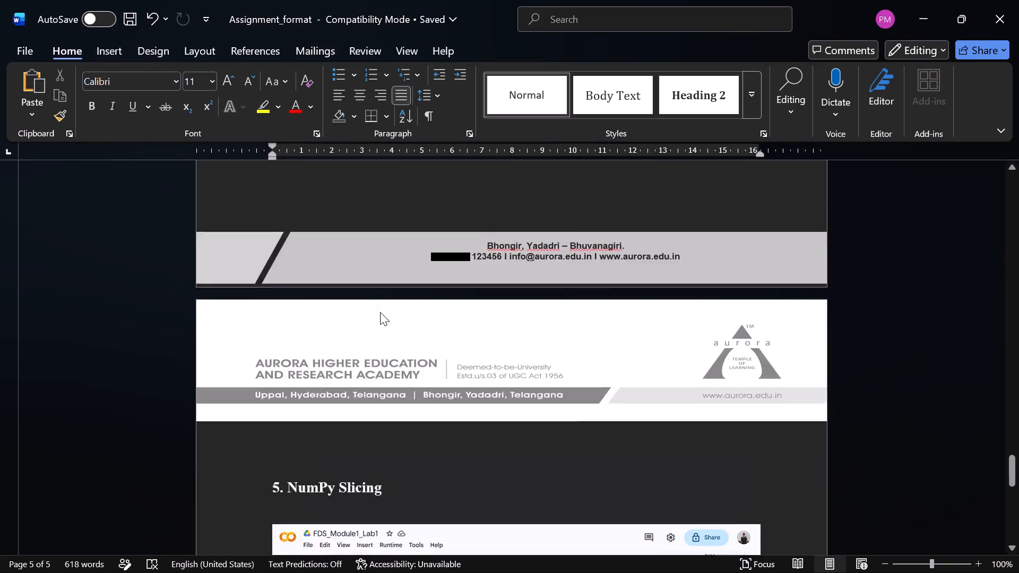
scroll(380, 312, up, 20)
scroll(380, 312, up, 14)
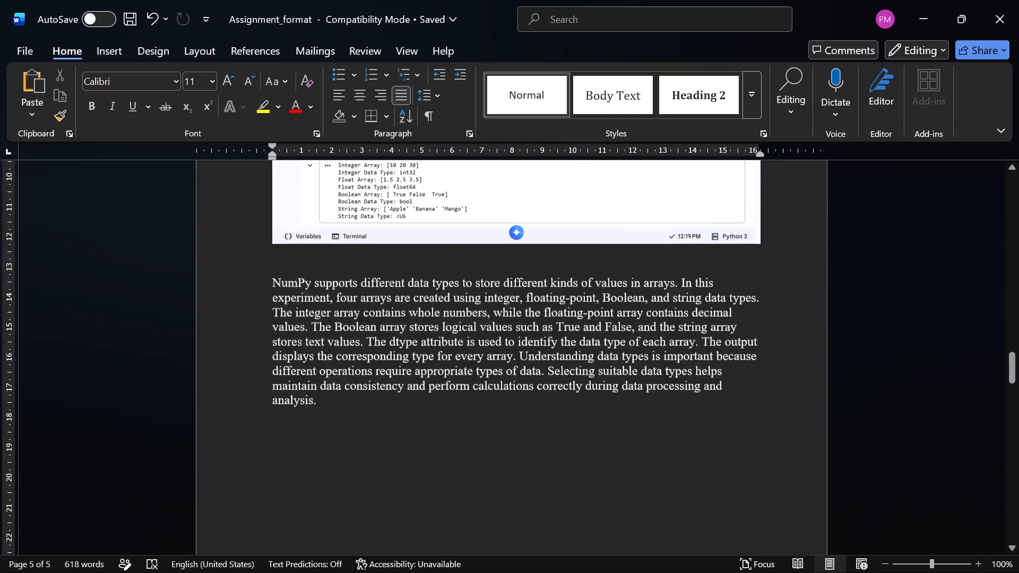
scroll(380, 312, up, 6)
scroll(380, 312, up, 20)
scroll(380, 312, up, 5)
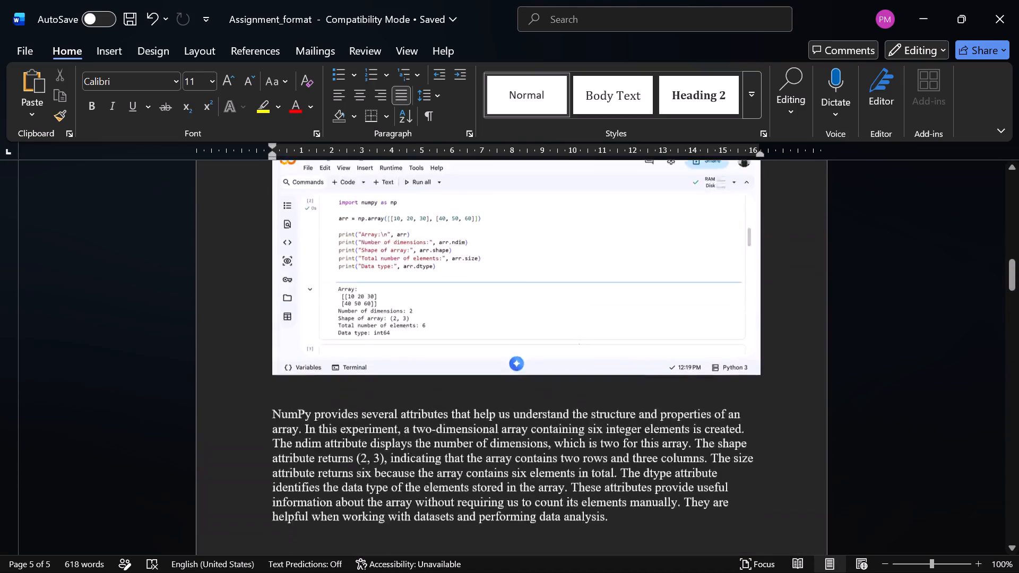
scroll(380, 312, up, 20)
scroll(380, 312, up, 19)
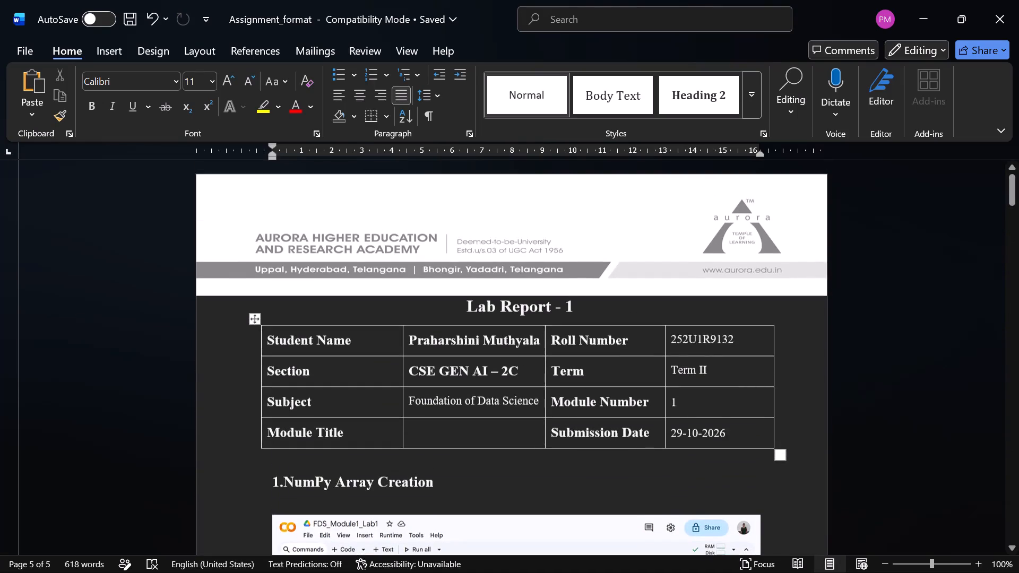
click(16, 49)
click(48, 293)
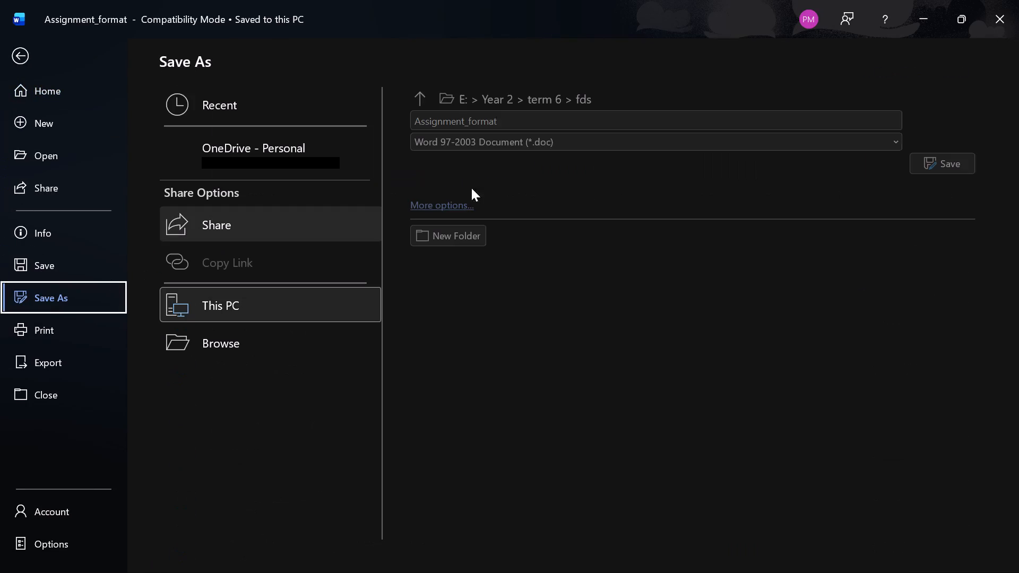
click(532, 138)
click(464, 274)
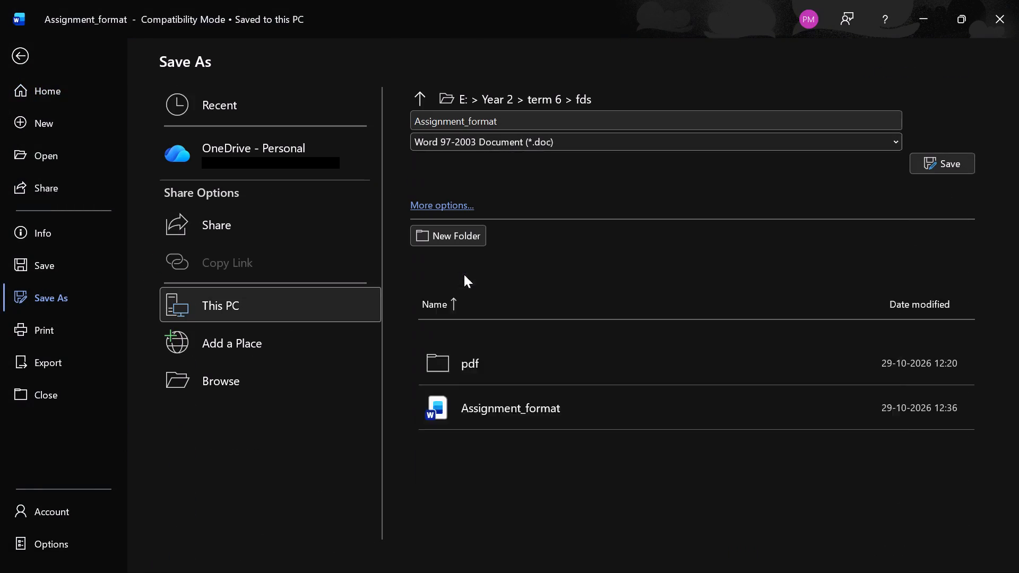
click(539, 116)
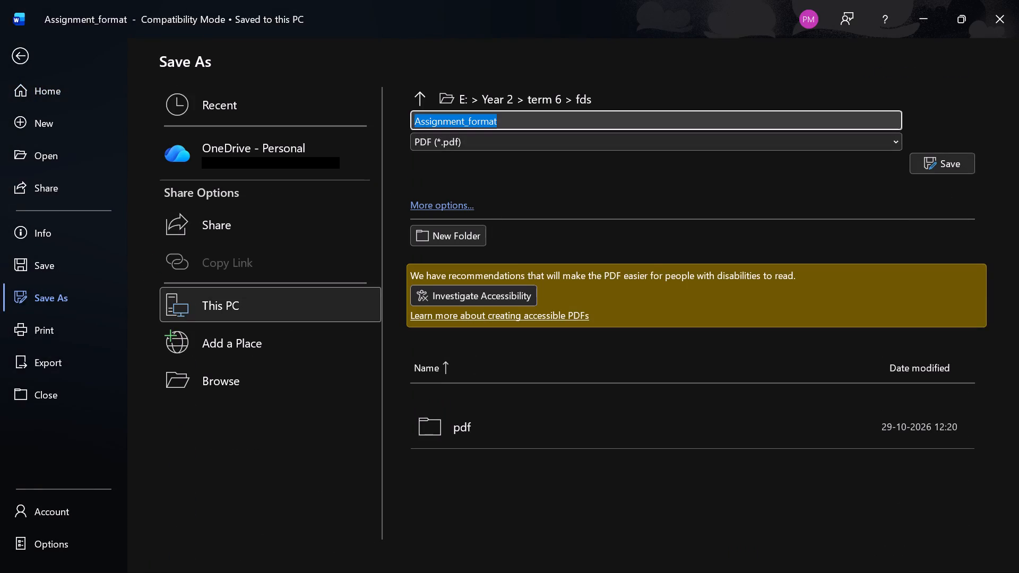
text(Lab 1)
key(space)
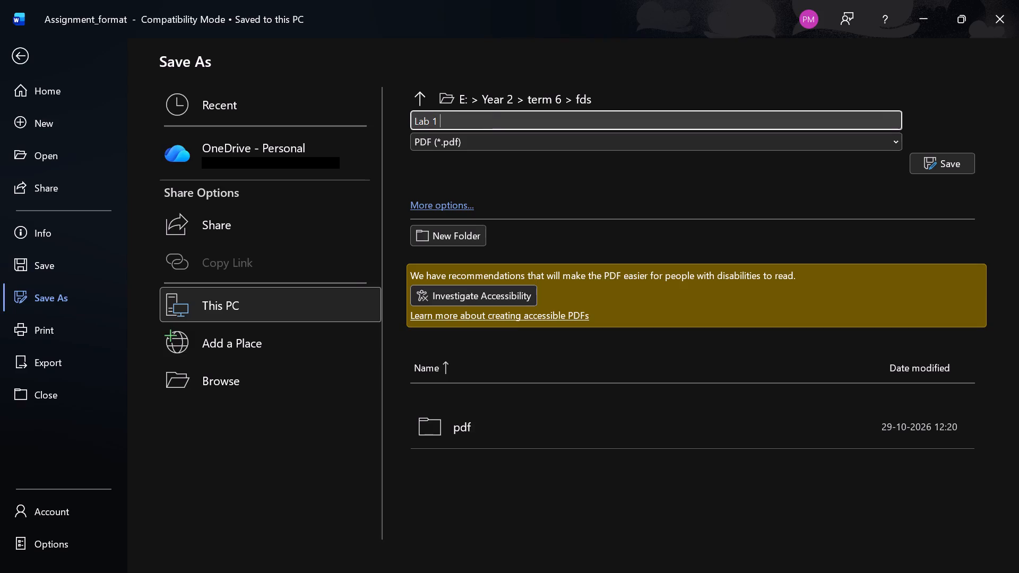
text(fds)
click(945, 166)
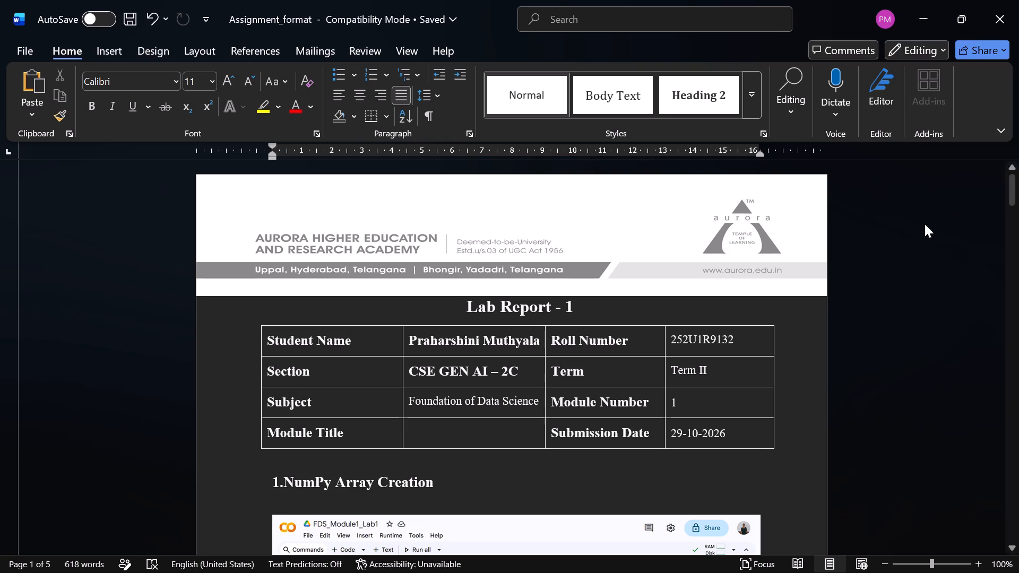
Close the Word document and the ChatGPT conversation on data science labs in Chrome.
click(988, 0)
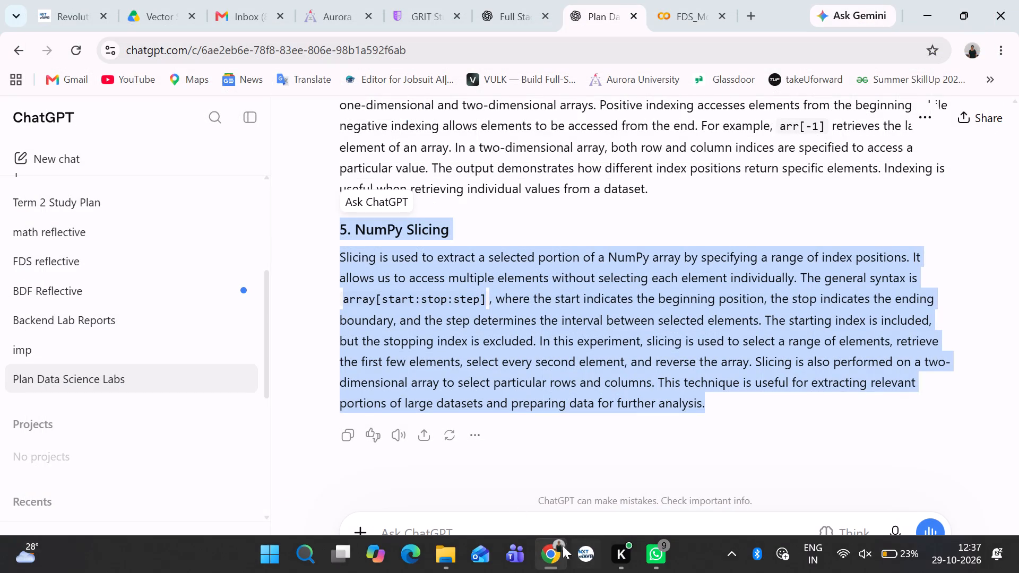
click(635, 18)
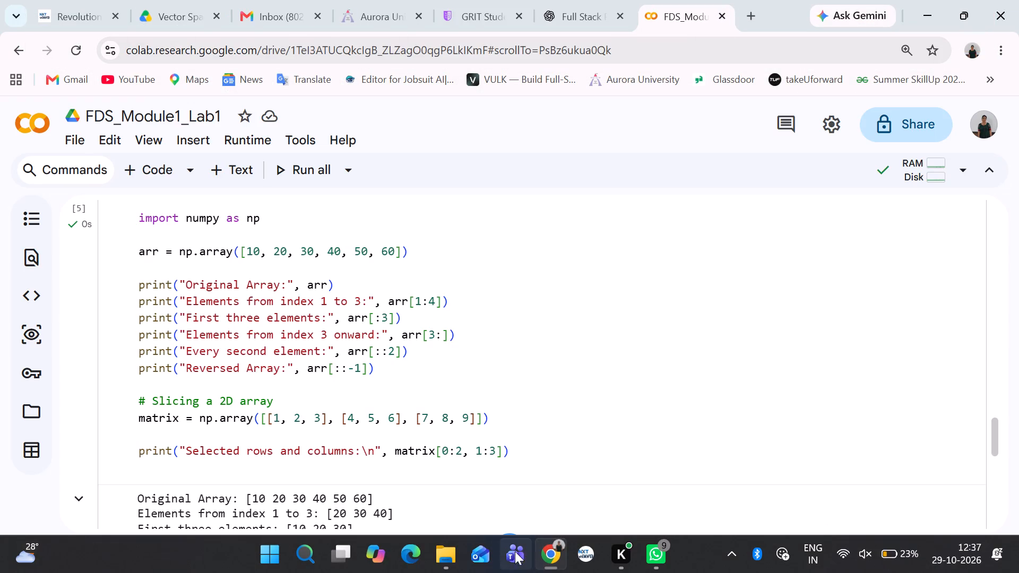
Open the "Lab 1 fds" PDF from the fds folder, check all its pages, and close it.
click(441, 553)
double_click(179, 189)
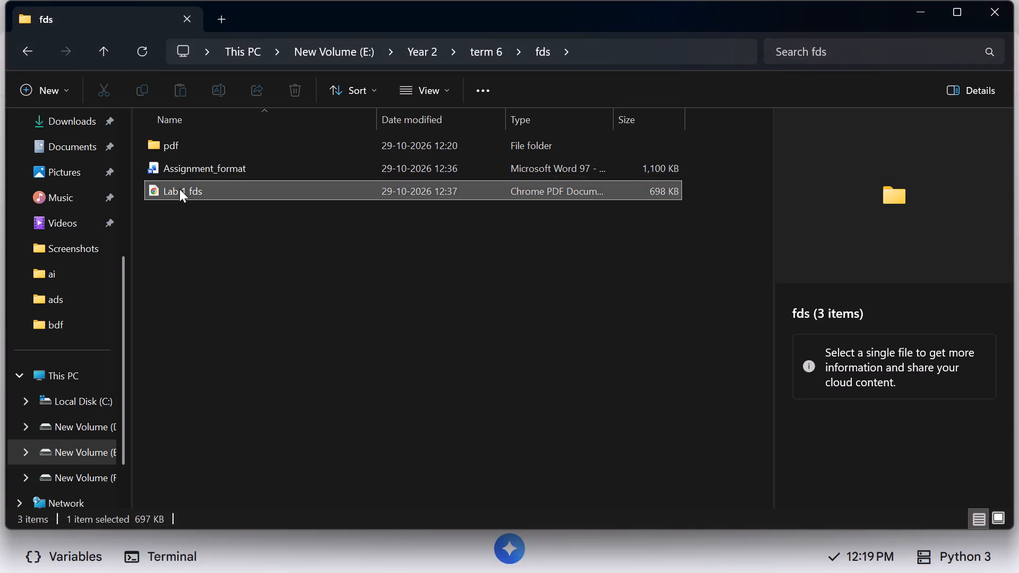
scroll(441, 251, down, 1)
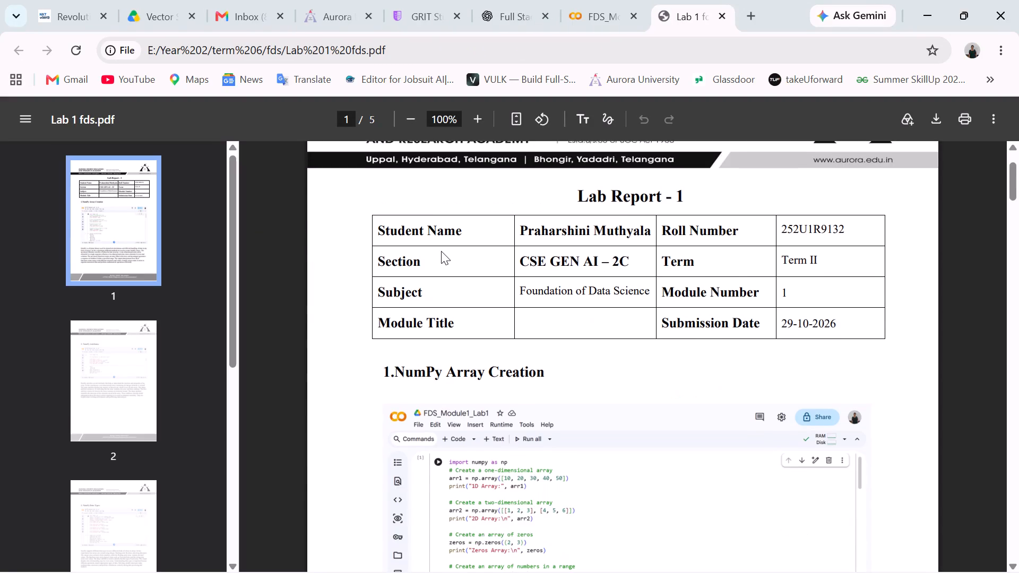
scroll(441, 251, down, 9)
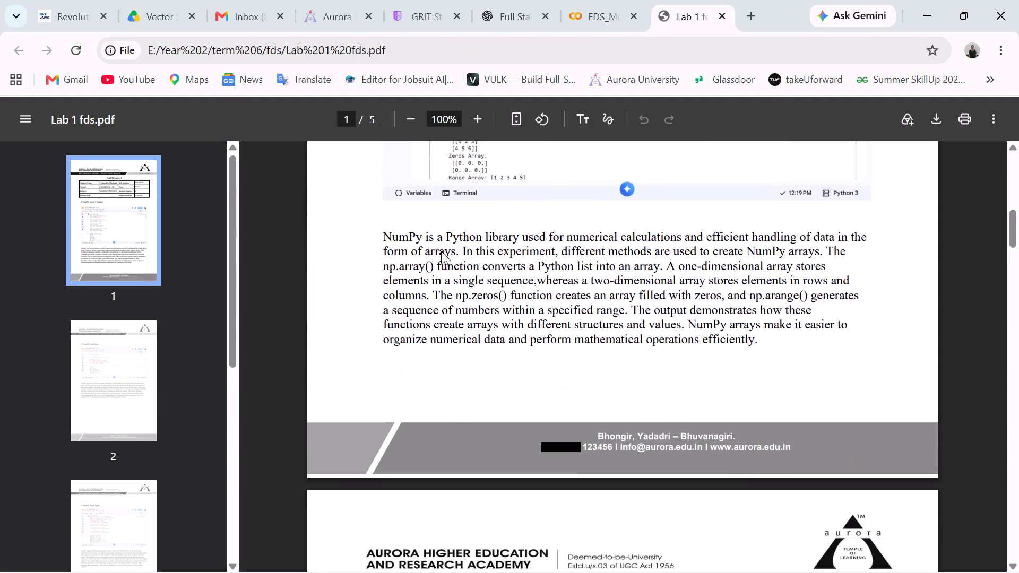
scroll(441, 251, down, 12)
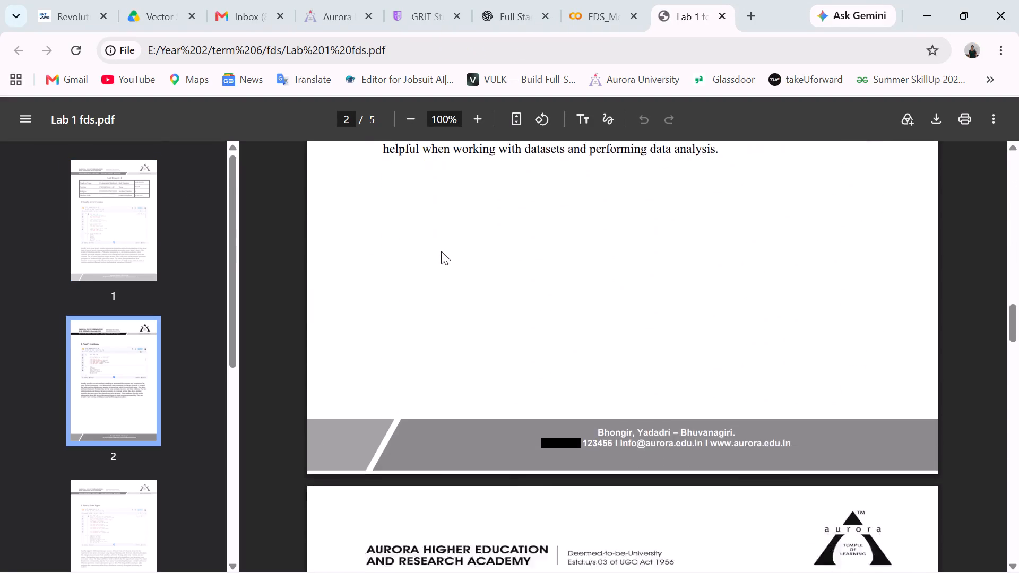
scroll(441, 251, down, 13)
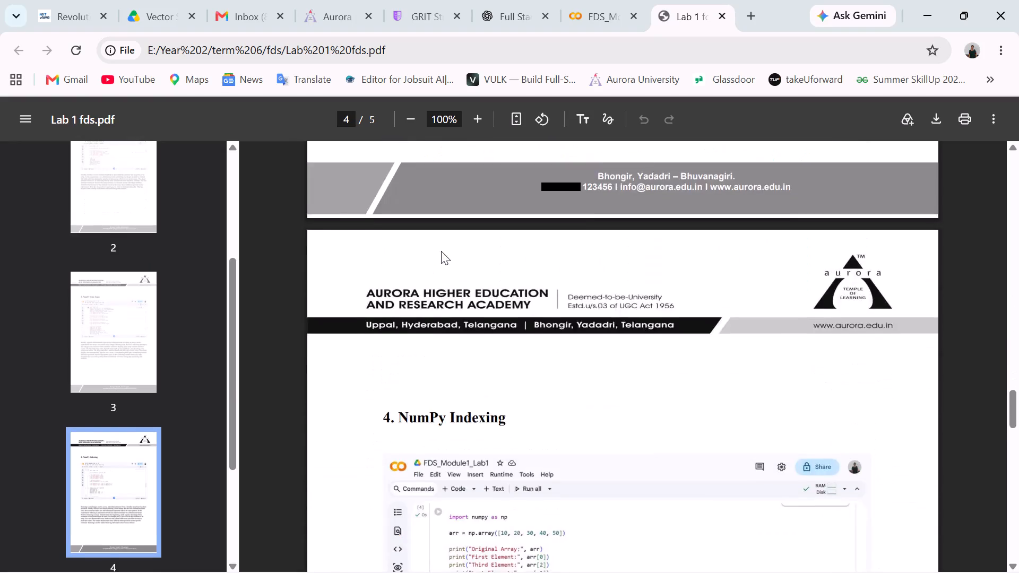
scroll(441, 251, down, 18)
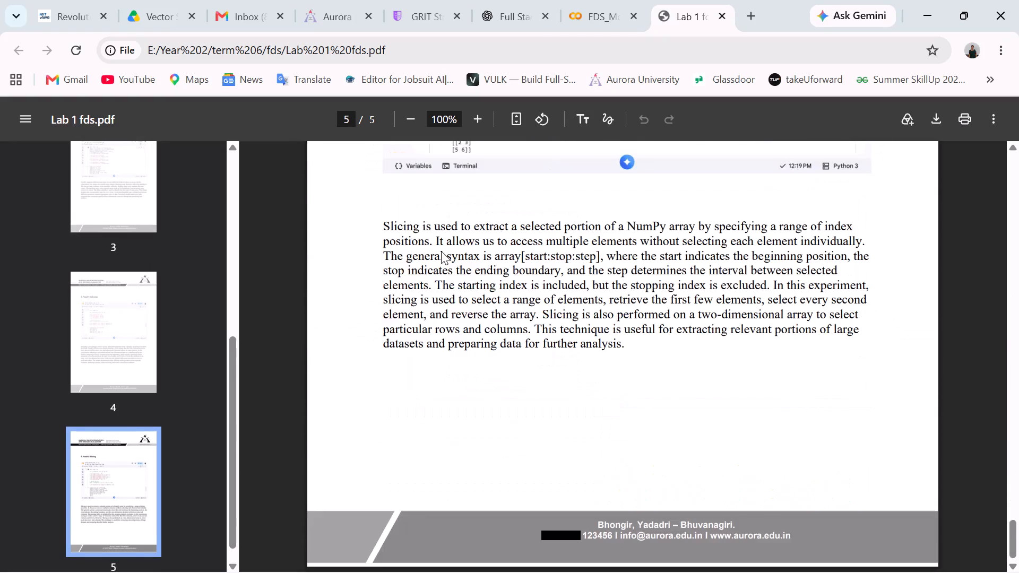
scroll(987, 136, up, 1)
click(719, 18)
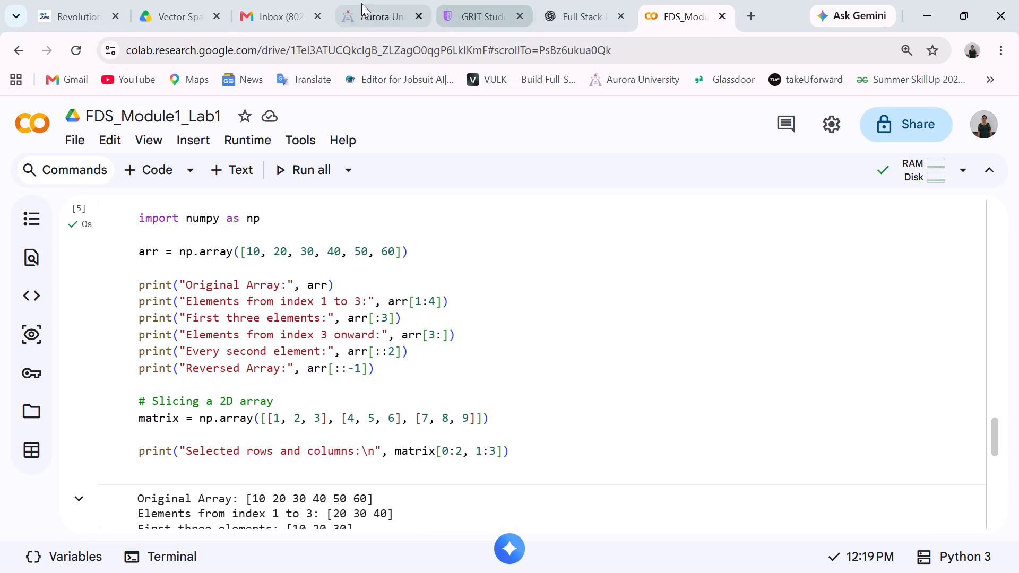
Switch to the Aurora University assessments page and open the Foundations of Data Science assessments.
click(344, 3)
scroll(386, 427, down, 4)
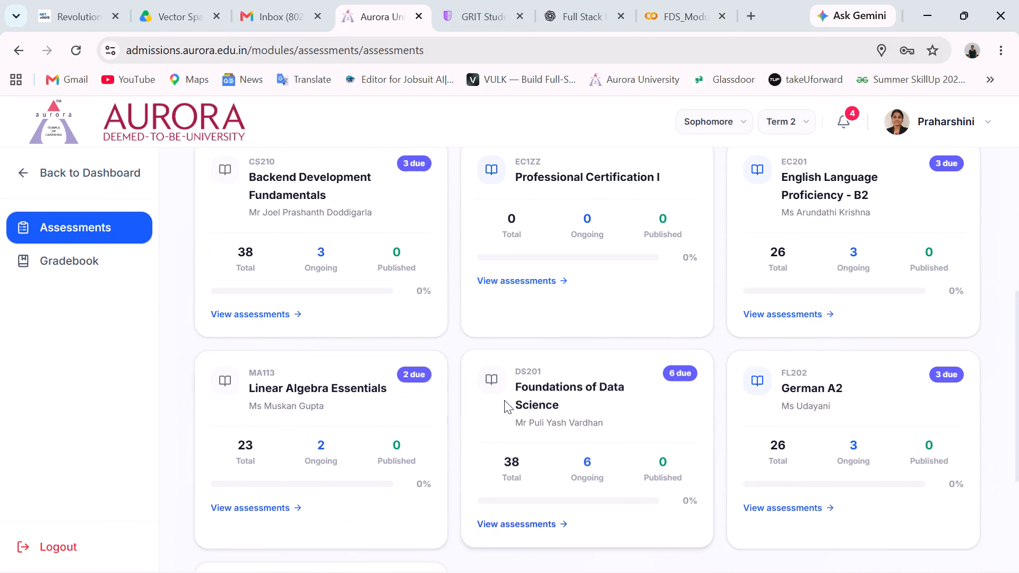
click(573, 394)
scroll(444, 268, up, 3)
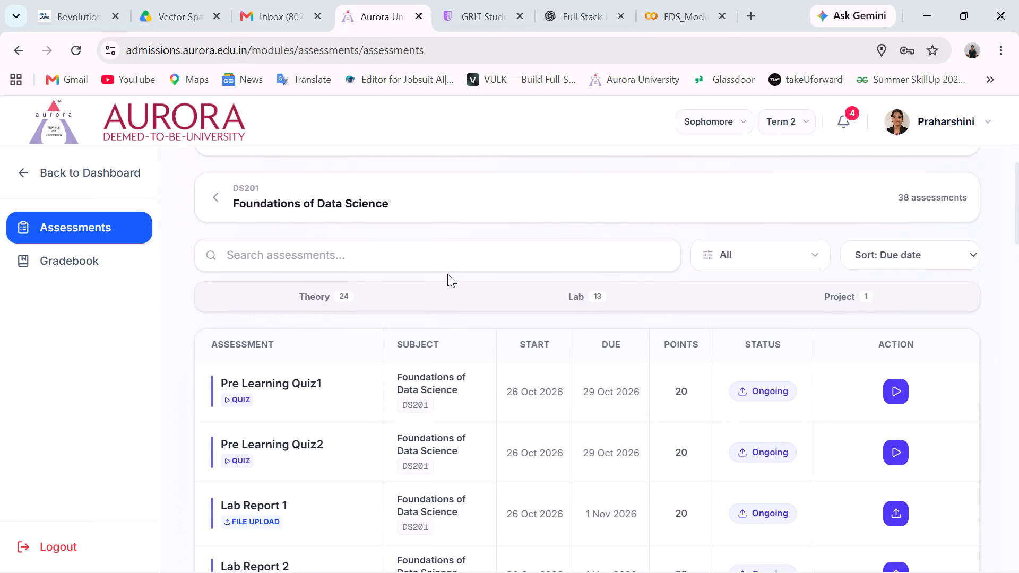
Submit the "Lab 1 fds" PDF from E: > Year 2 > term 6 > fds for the Lab Report 1 assessment.
scroll(447, 274, down, 2)
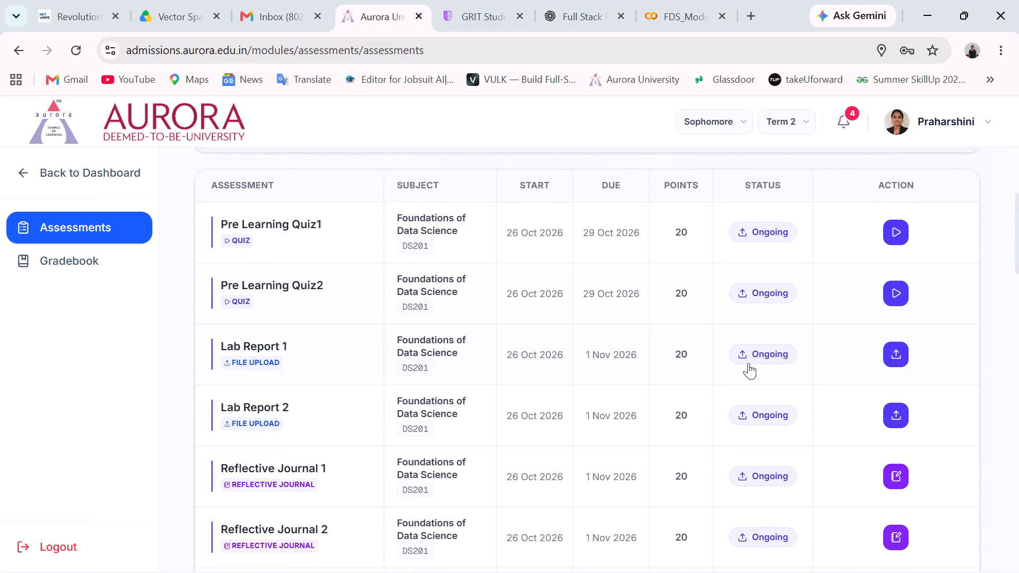
click(891, 357)
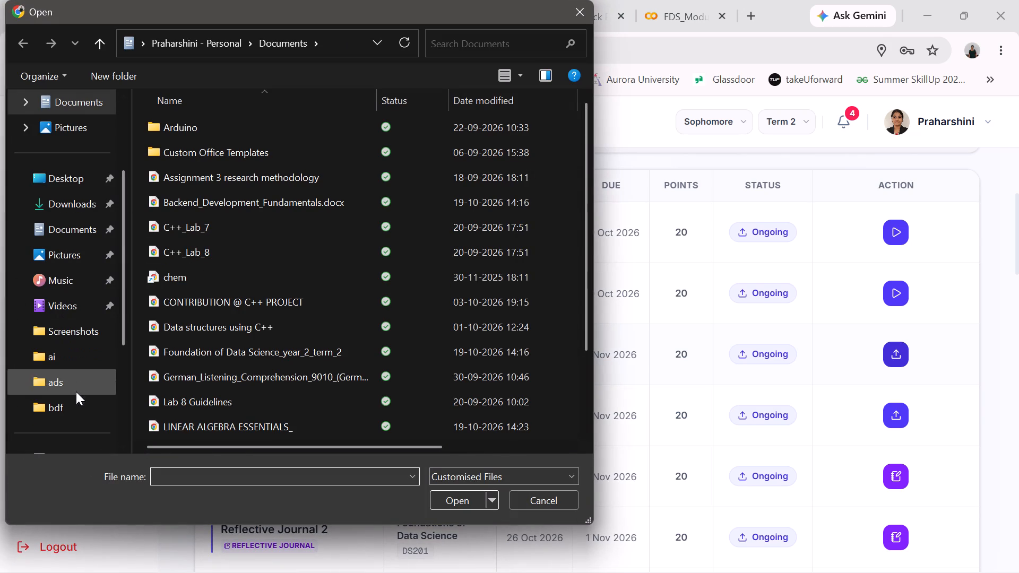
scroll(70, 402, down, 3)
click(77, 362)
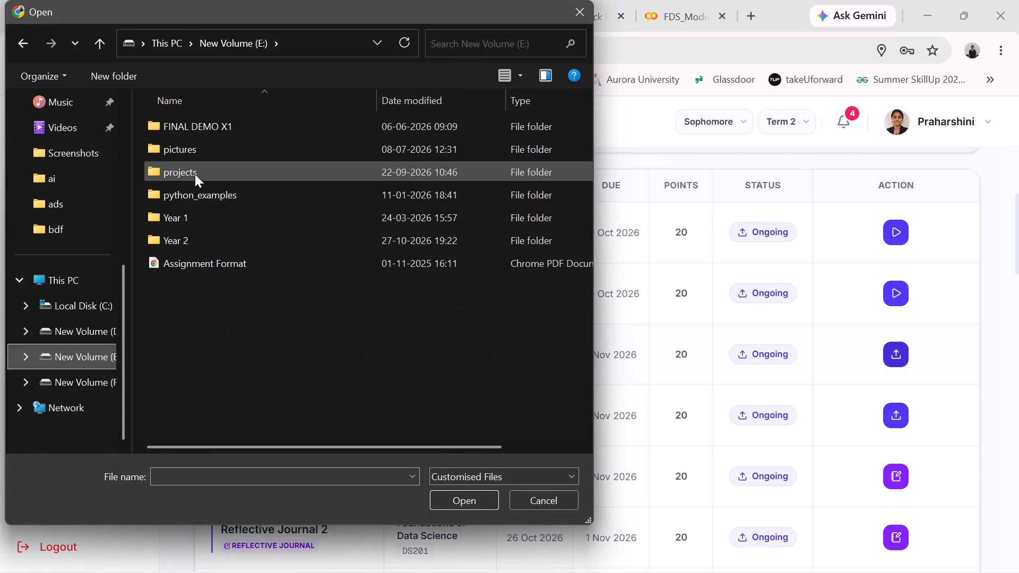
double_click(186, 232)
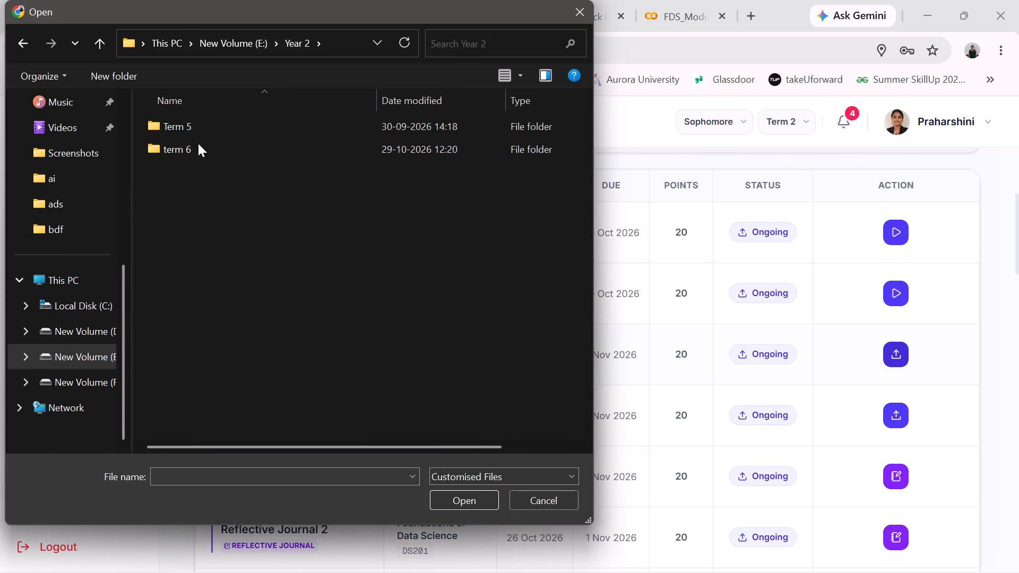
double_click(198, 143)
double_click(175, 174)
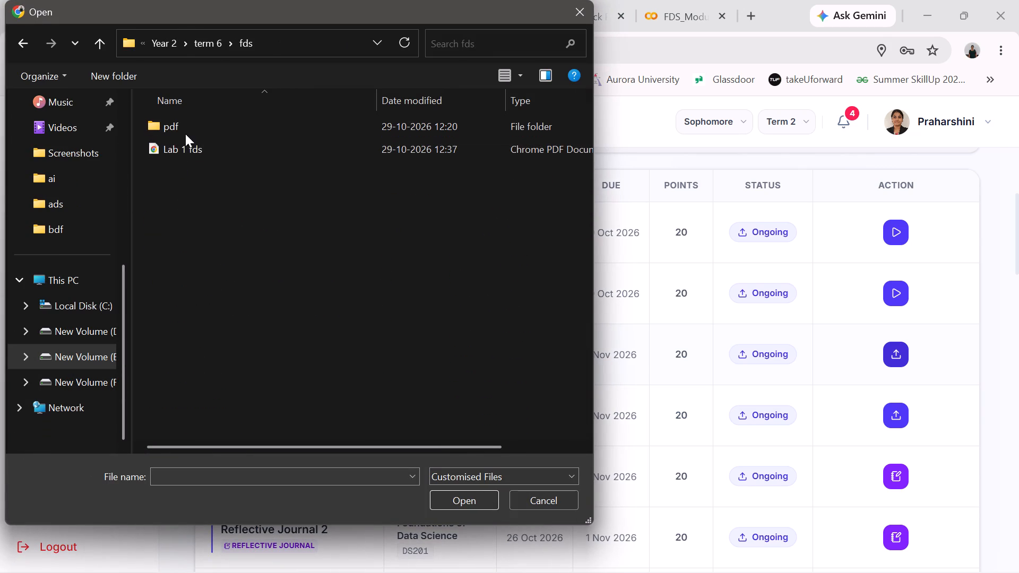
click(186, 152)
click(454, 500)
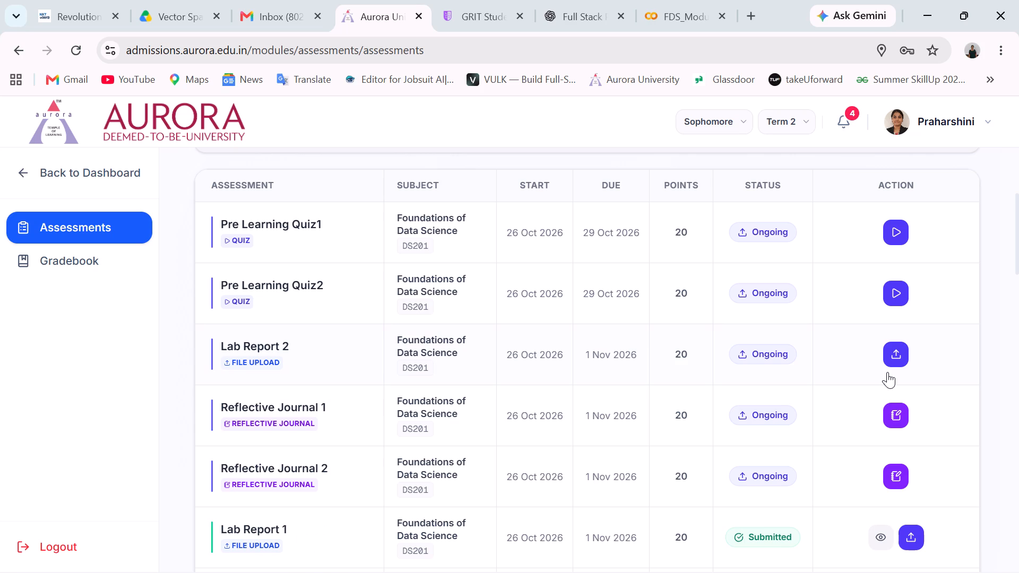
scroll(887, 372, down, 2)
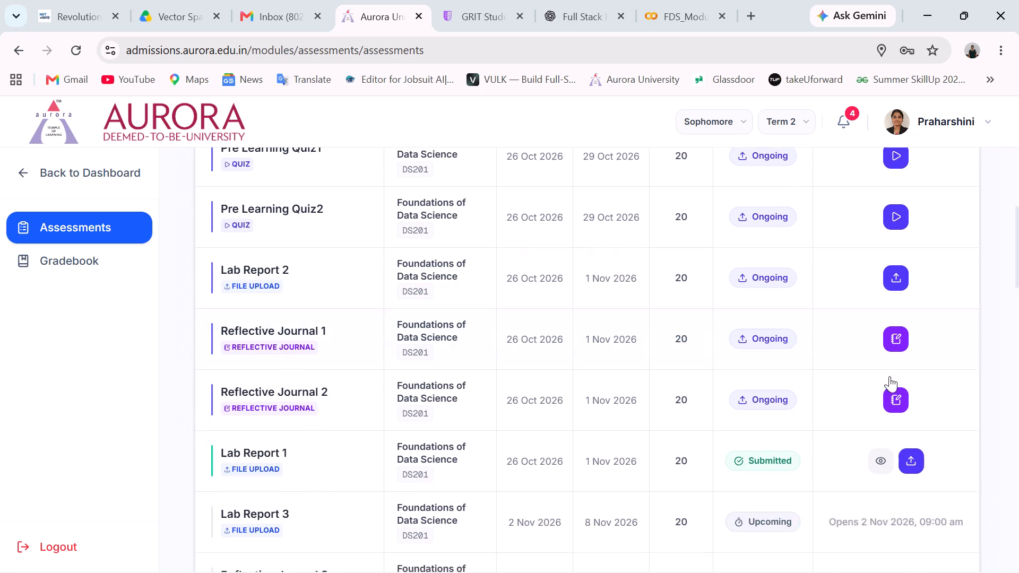
scroll(890, 376, up, 4)
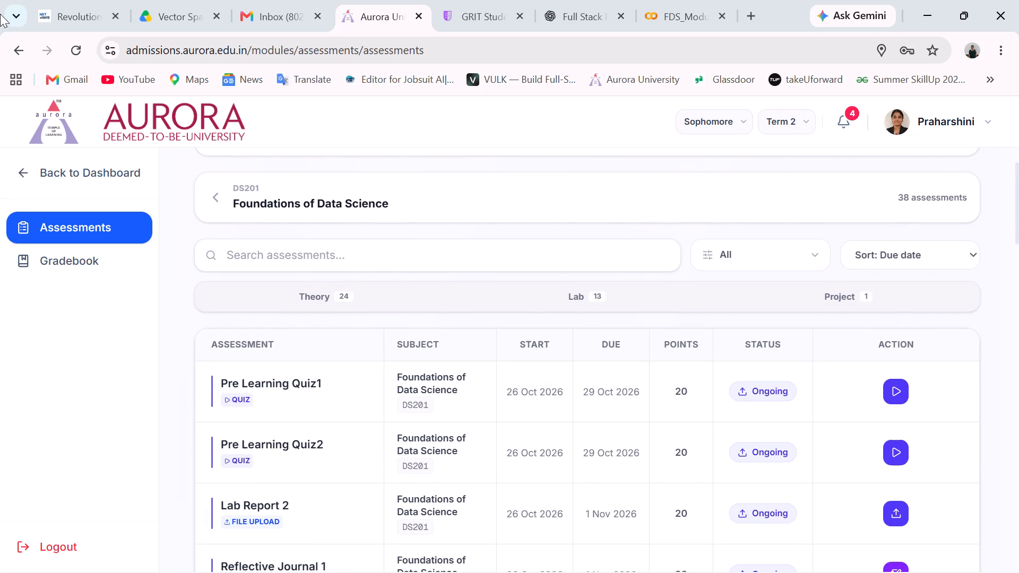
Return to the student dashboard and look through its module cards.
click(71, 175)
scroll(350, 333, down, 1)
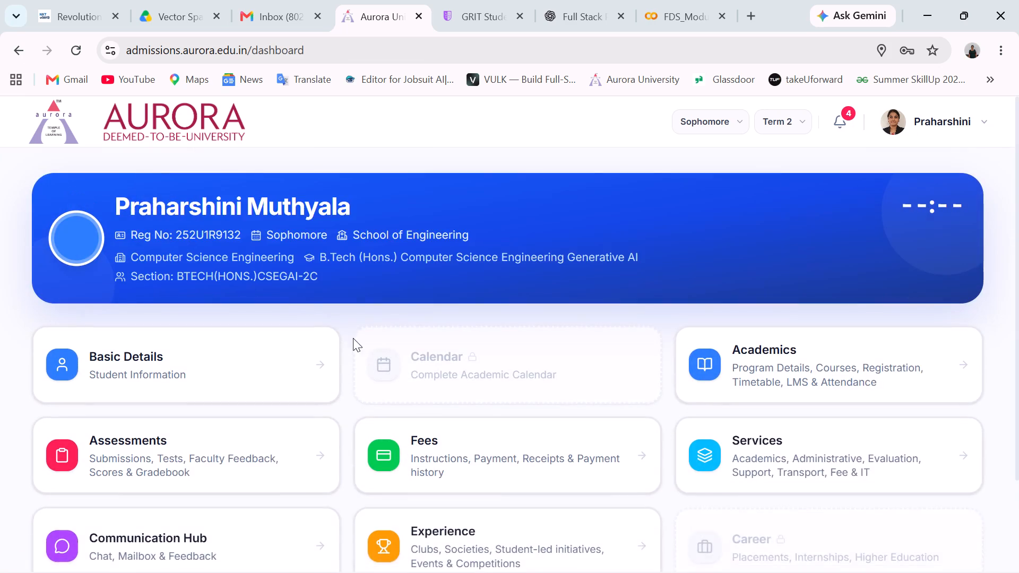
scroll(353, 338, down, 2)
scroll(374, 381, down, 4)
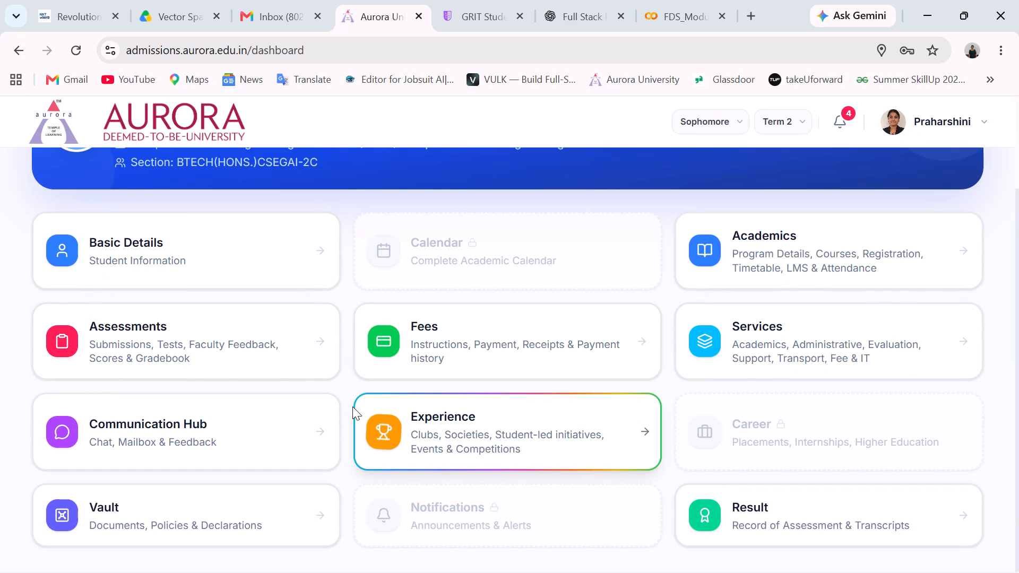